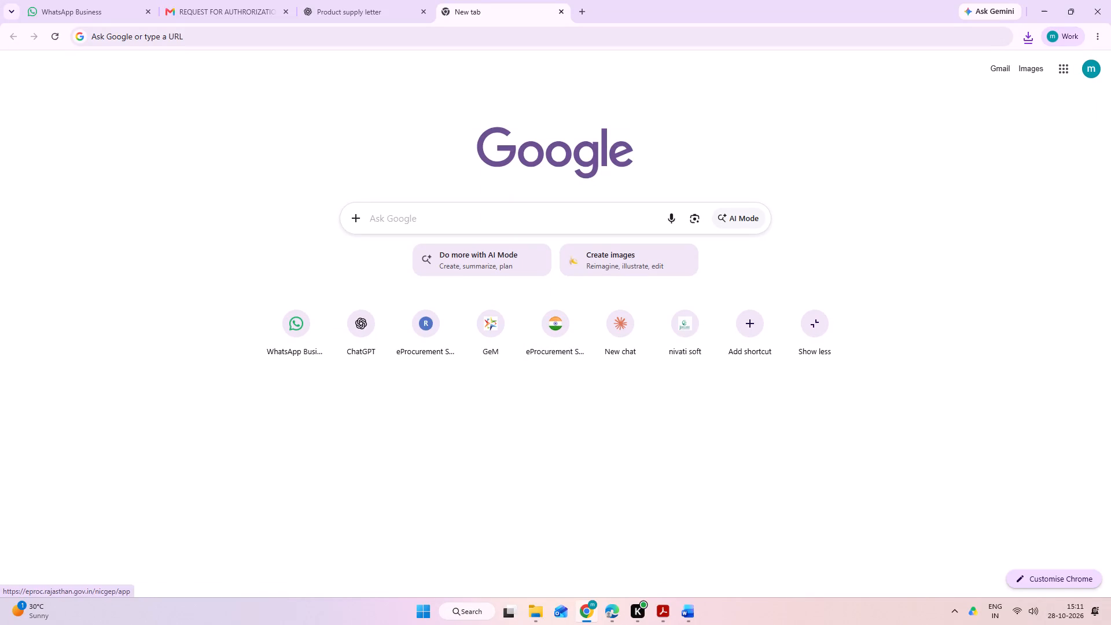
# Search the web for ilovepdf and open the iLovePDF online PDF tools site.
pyautogui.click(253, 39)
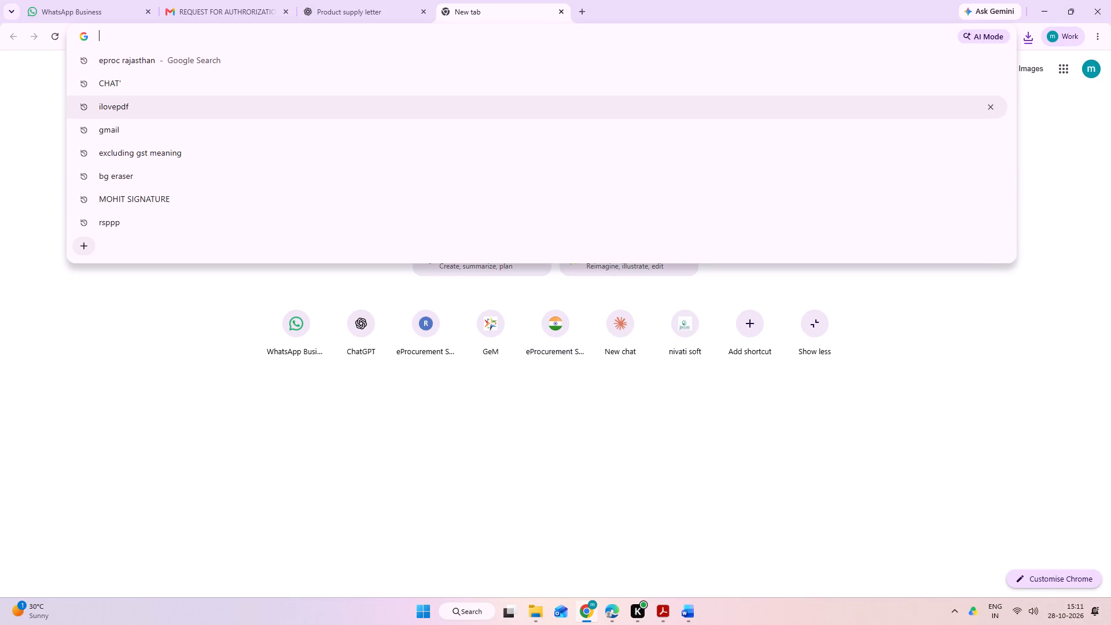
pyautogui.click(144, 115)
pyautogui.click(340, 196)
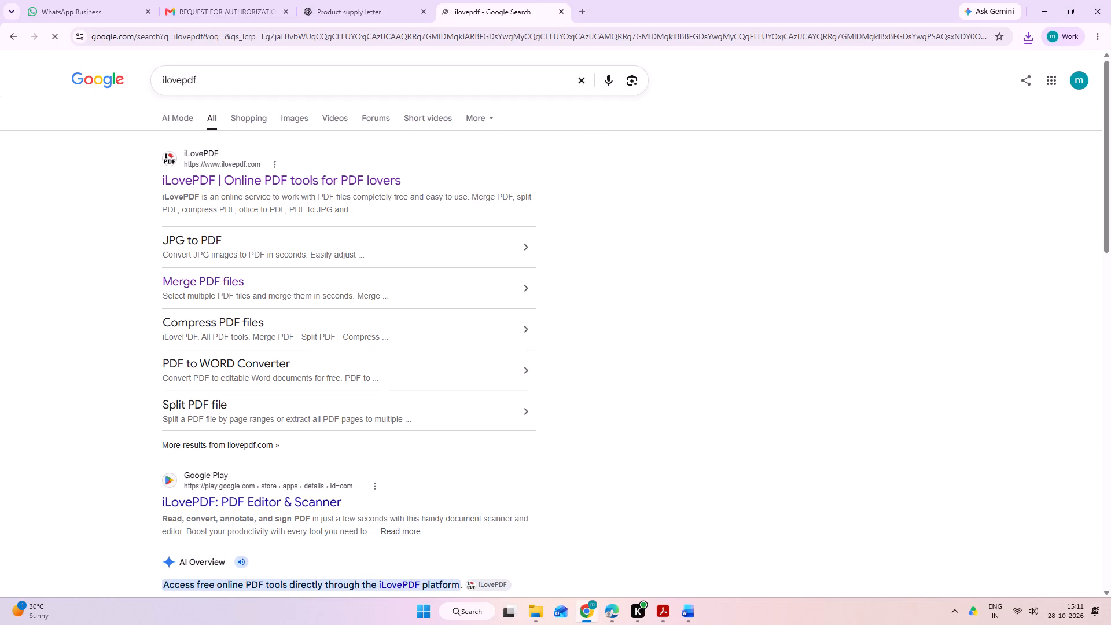
pyautogui.click(327, 186)
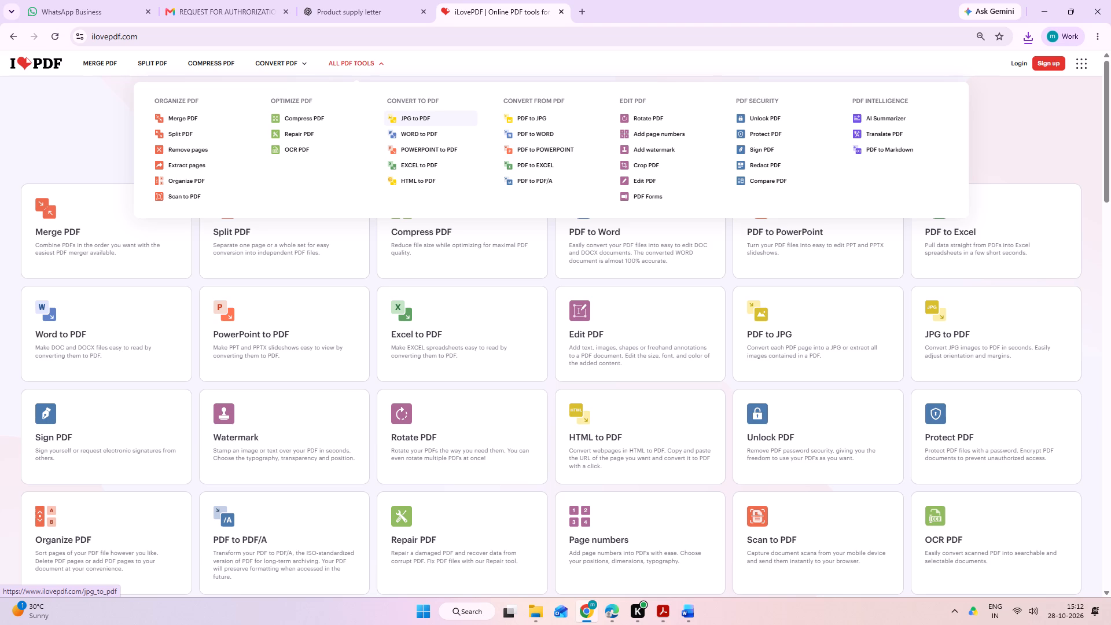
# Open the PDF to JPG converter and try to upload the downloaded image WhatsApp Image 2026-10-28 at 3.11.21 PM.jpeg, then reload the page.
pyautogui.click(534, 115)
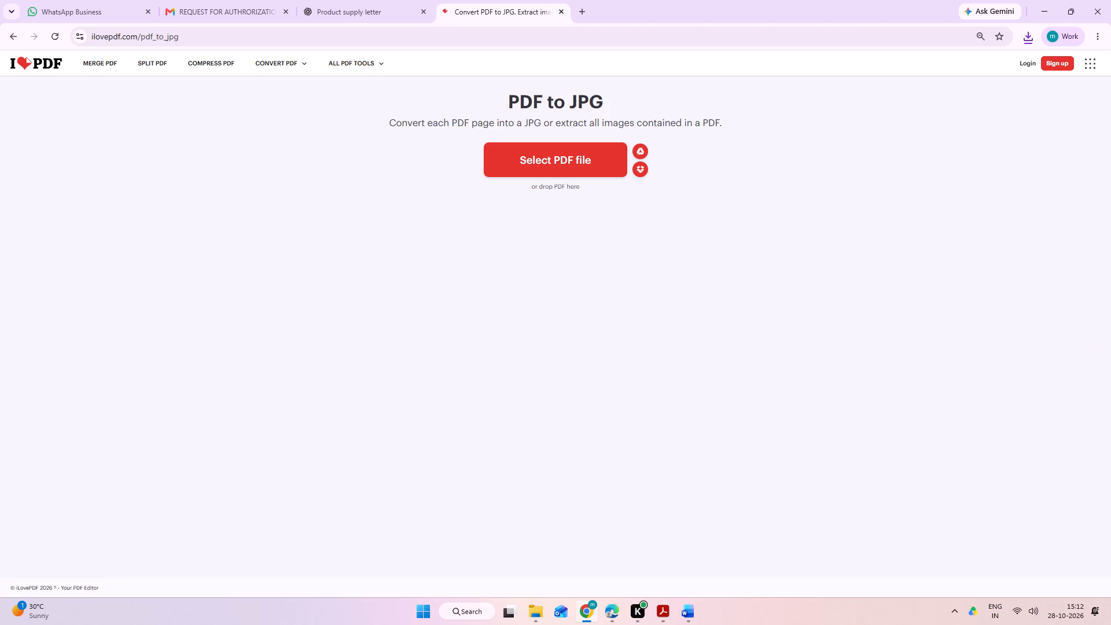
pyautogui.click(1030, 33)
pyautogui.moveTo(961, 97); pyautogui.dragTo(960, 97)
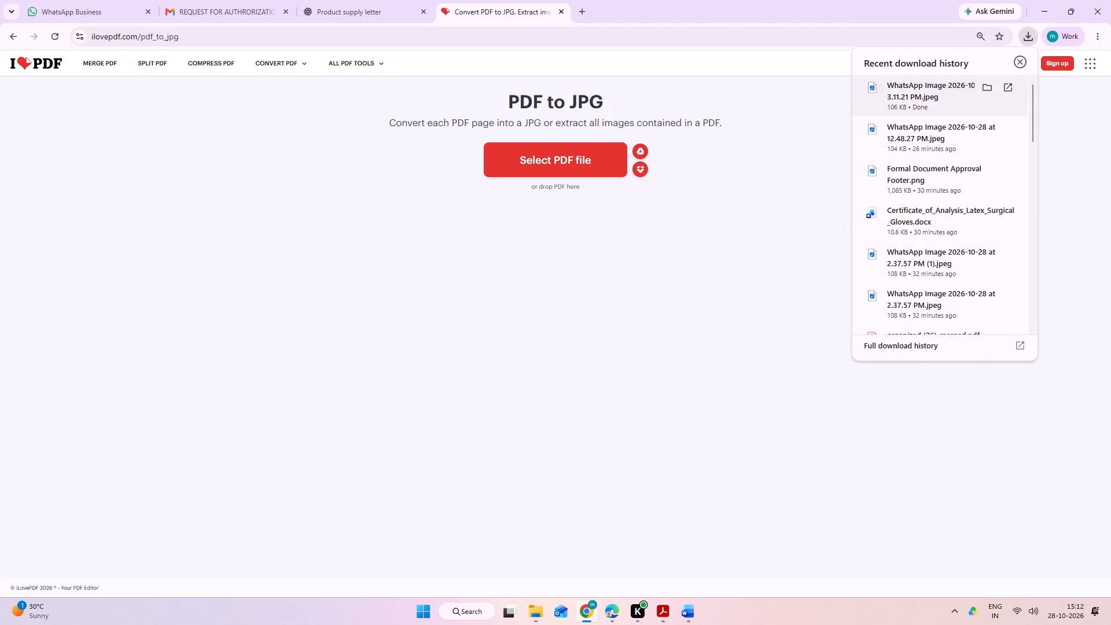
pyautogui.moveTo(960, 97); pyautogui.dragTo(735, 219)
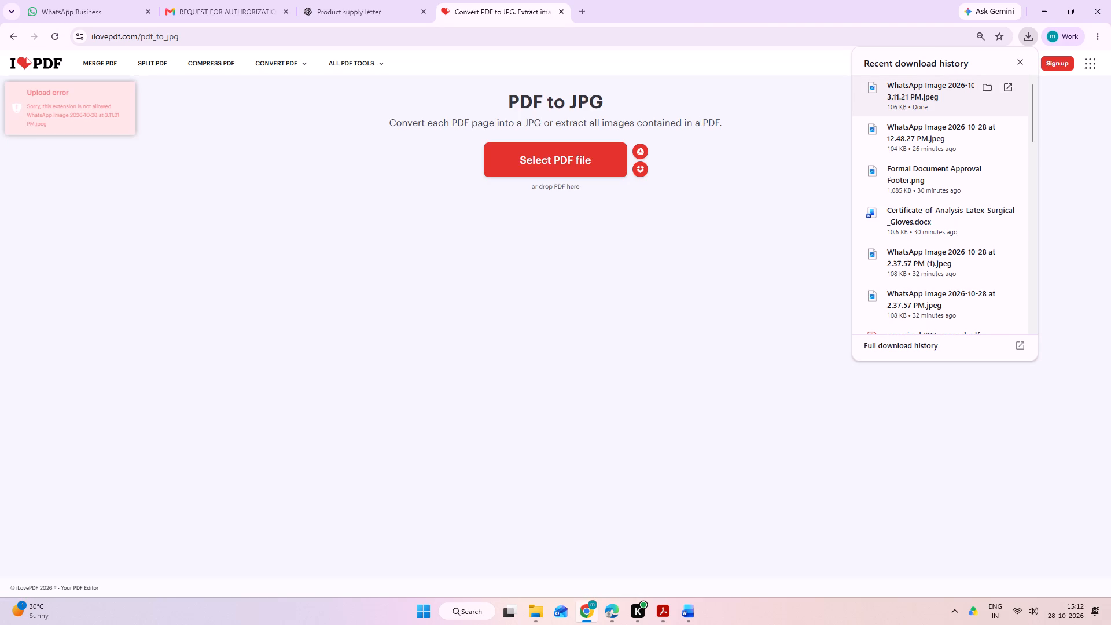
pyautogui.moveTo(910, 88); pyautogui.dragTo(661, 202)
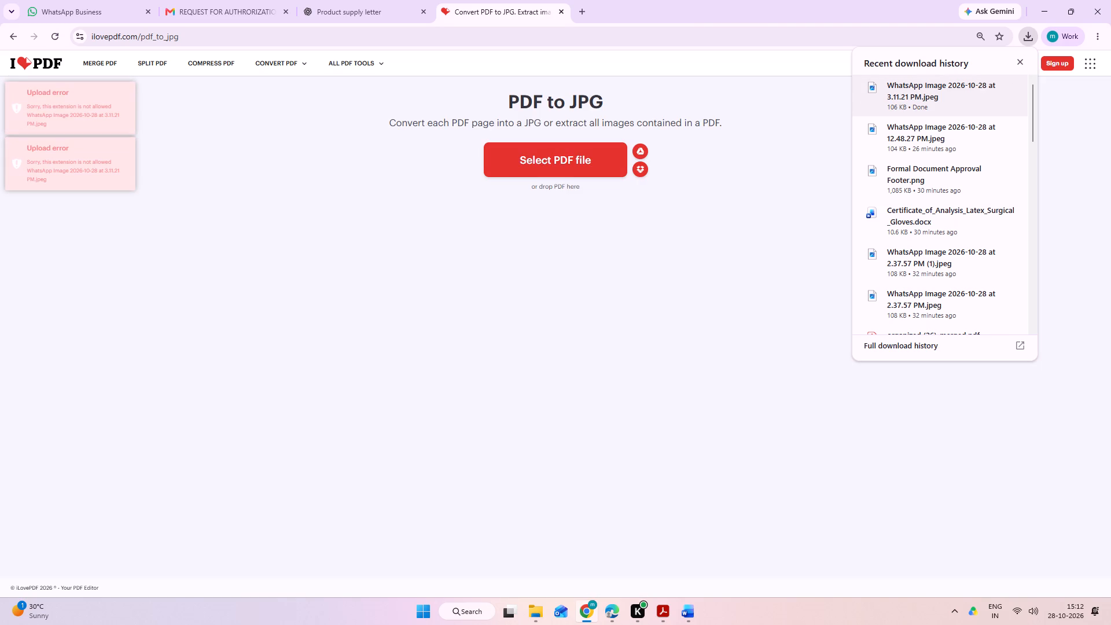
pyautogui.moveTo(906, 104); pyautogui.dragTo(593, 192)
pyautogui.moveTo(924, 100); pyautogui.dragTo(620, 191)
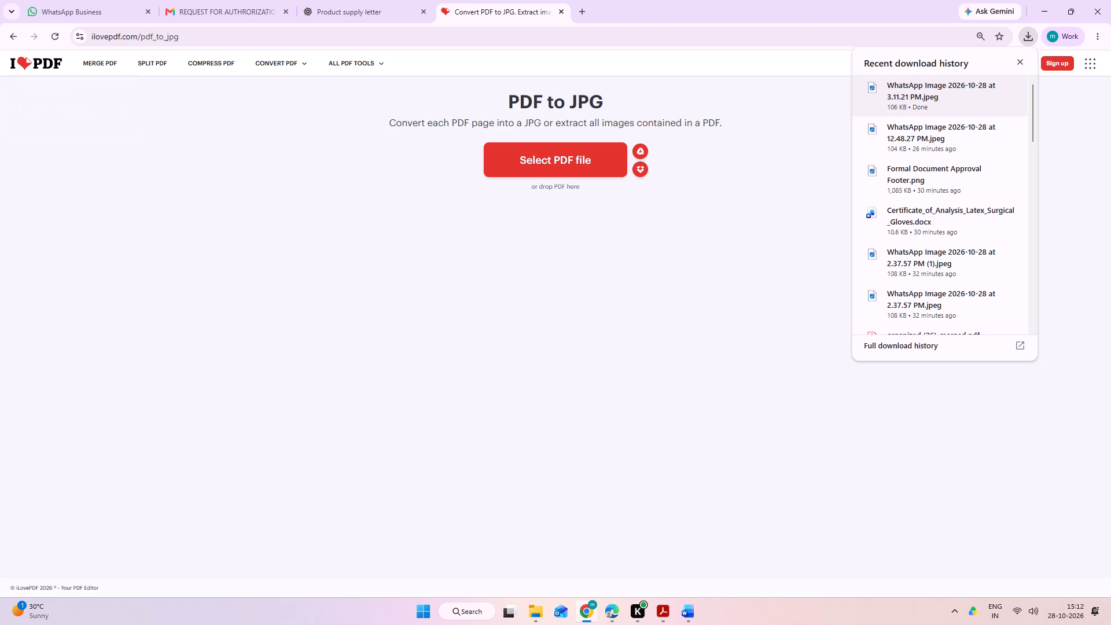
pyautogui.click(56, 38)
# Open the most recently downloaded file, WhatsApp Image 2026-10-28 at 3.11.21 PM.jpeg, in the image viewer.
pyautogui.click(1024, 37)
pyautogui.click(935, 98)
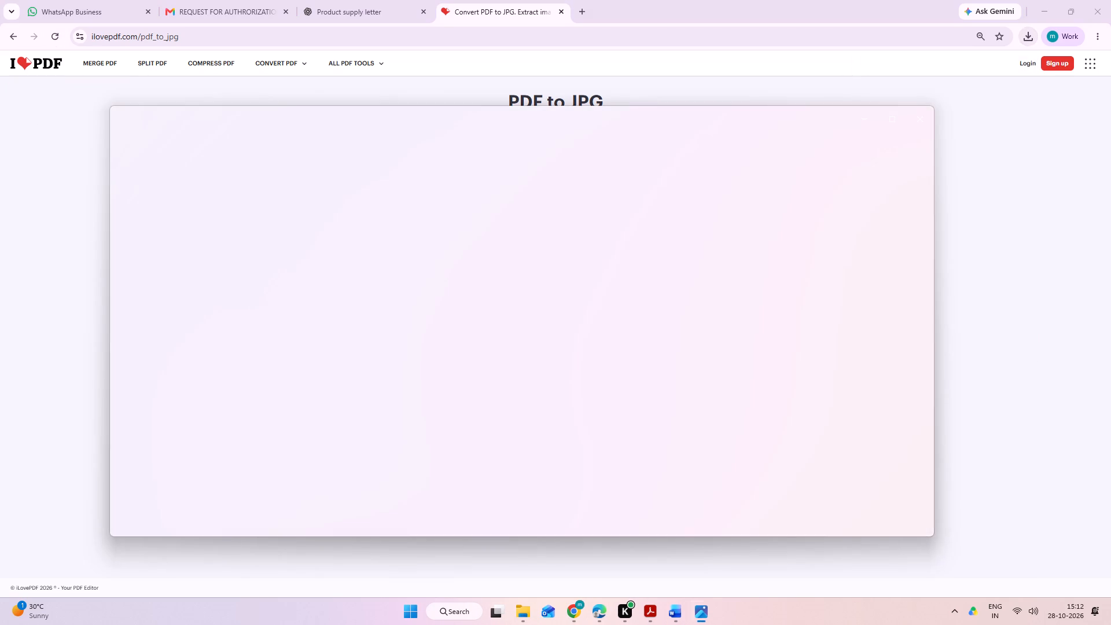
pyautogui.click(726, 362)
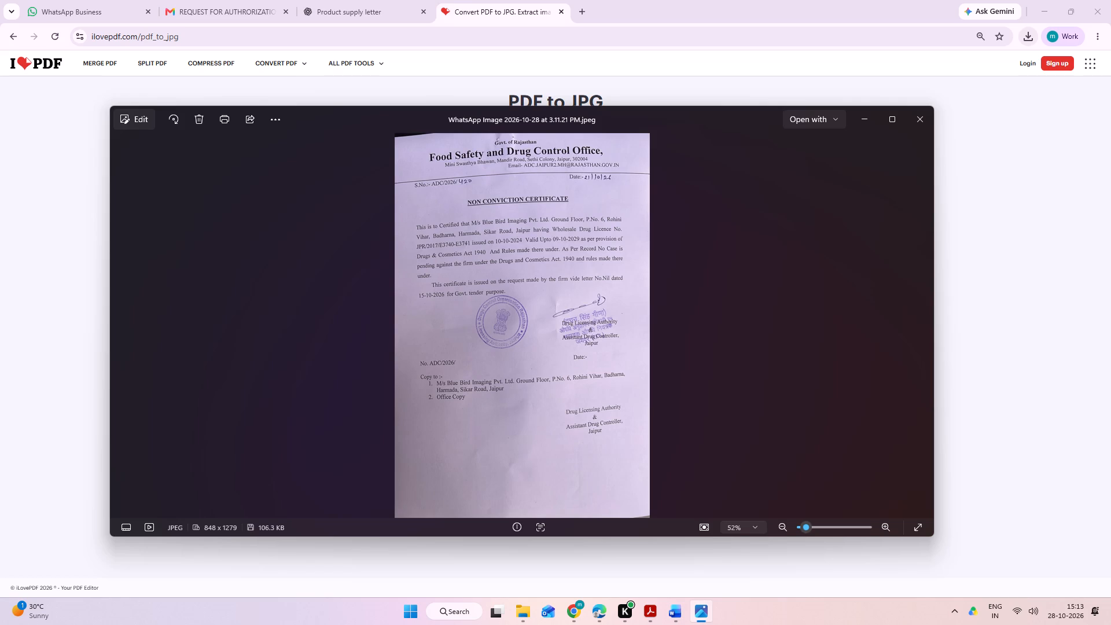
# Set up printing of the certificate image with Microsoft Print to PDF as the printer and the fit set to Shrink to fit.
pyautogui.hotkey('ctrl', 'p')
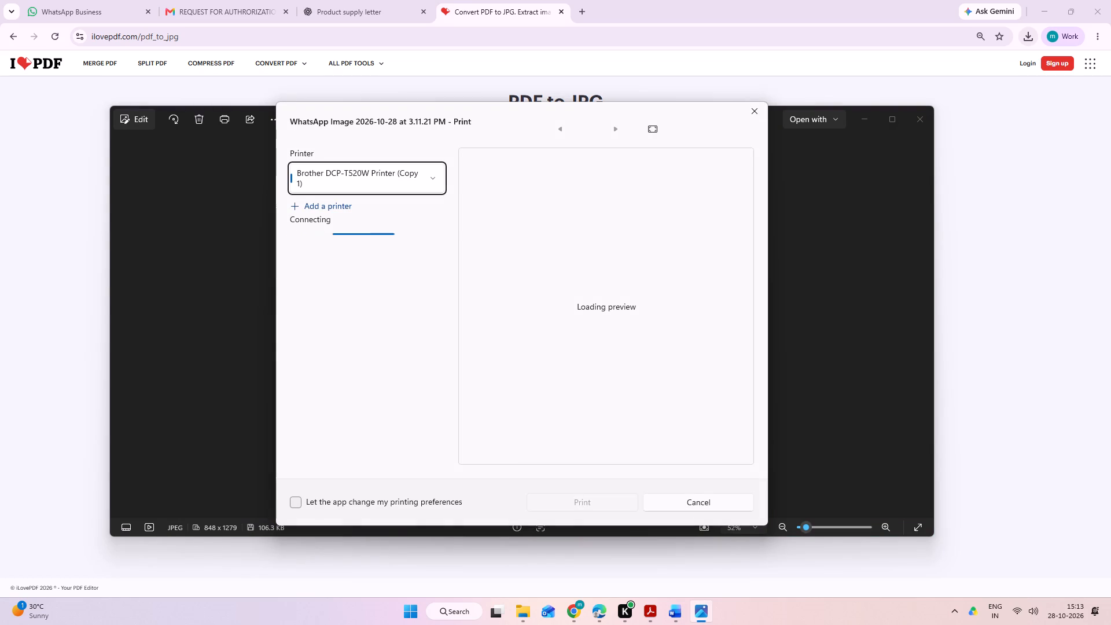
pyautogui.click(409, 181)
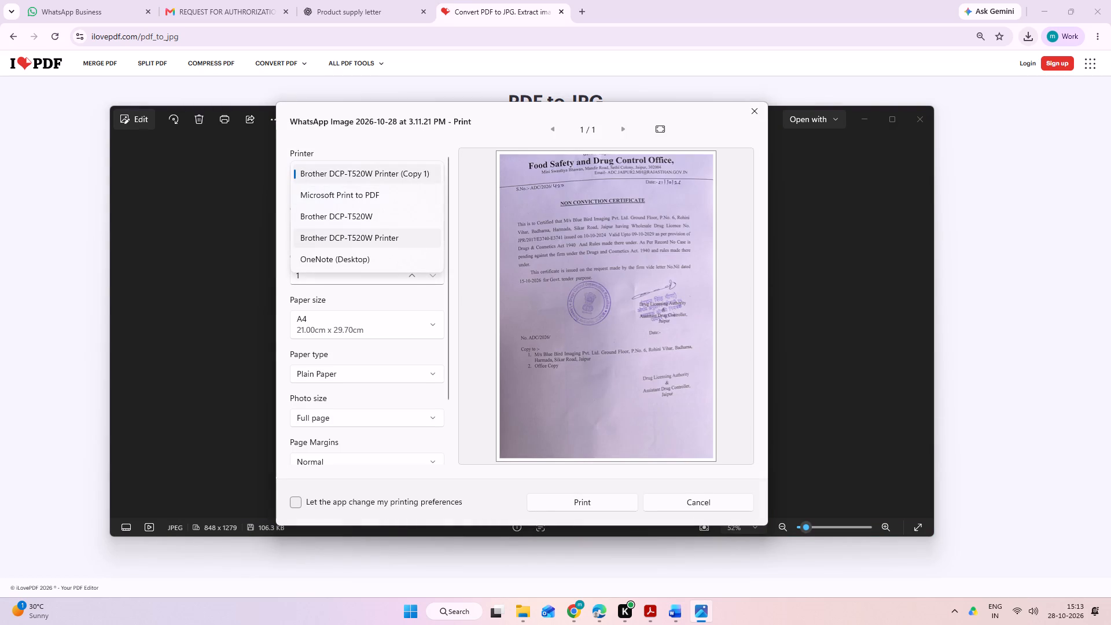
pyautogui.click(378, 201)
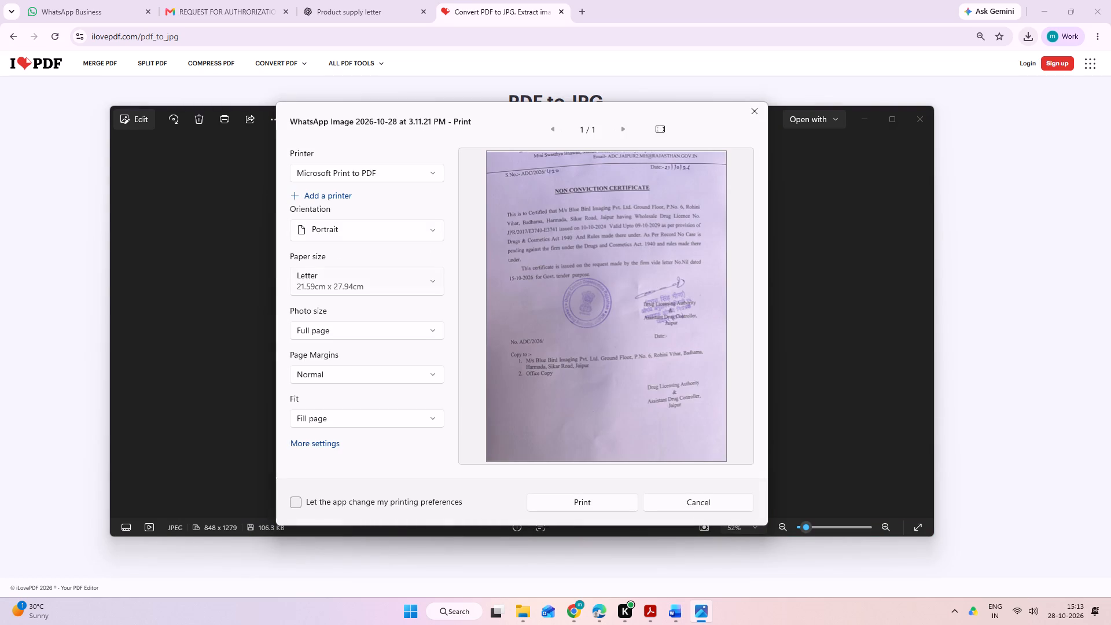
pyautogui.click(367, 425)
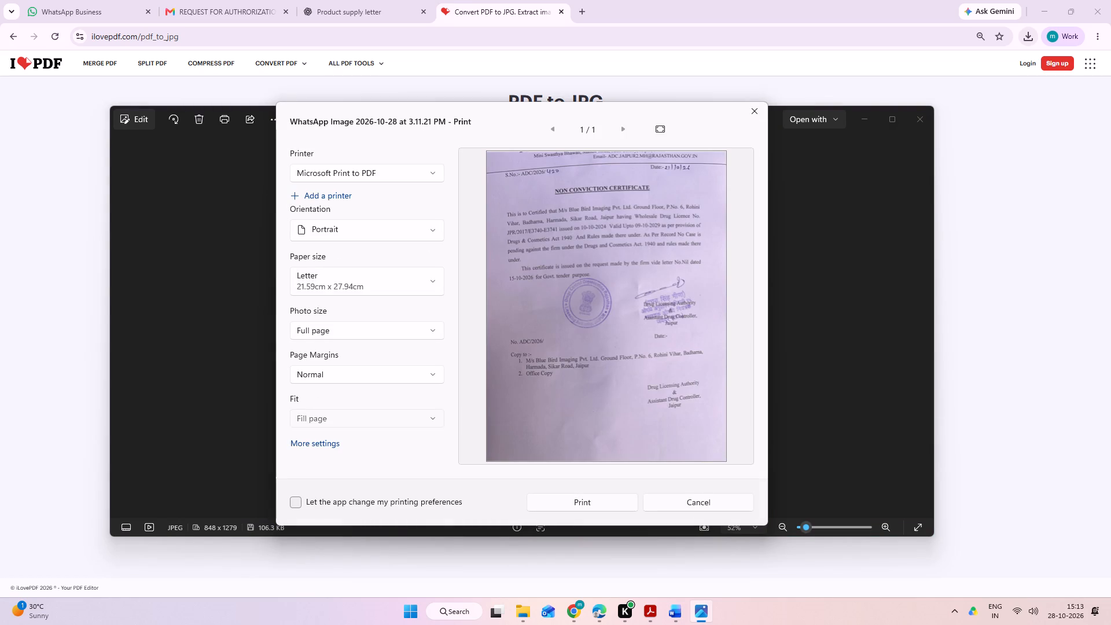
pyautogui.click(362, 431)
pyautogui.click(360, 437)
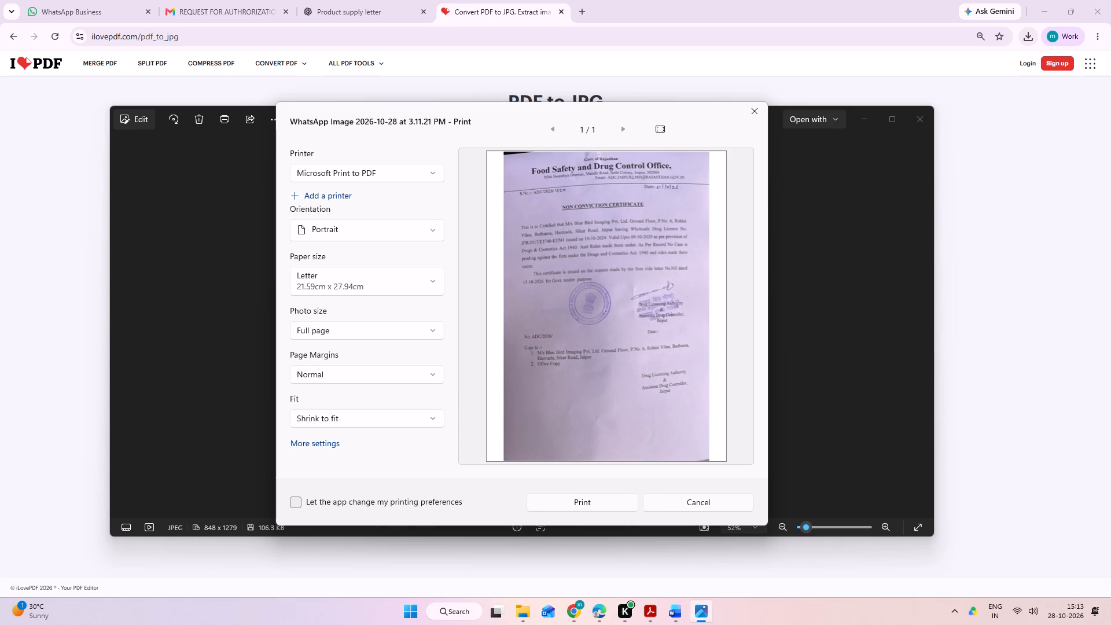
# Print the certificate image to a PDF file, choosing a save location for the output starting from Downloads.
pyautogui.click(591, 502)
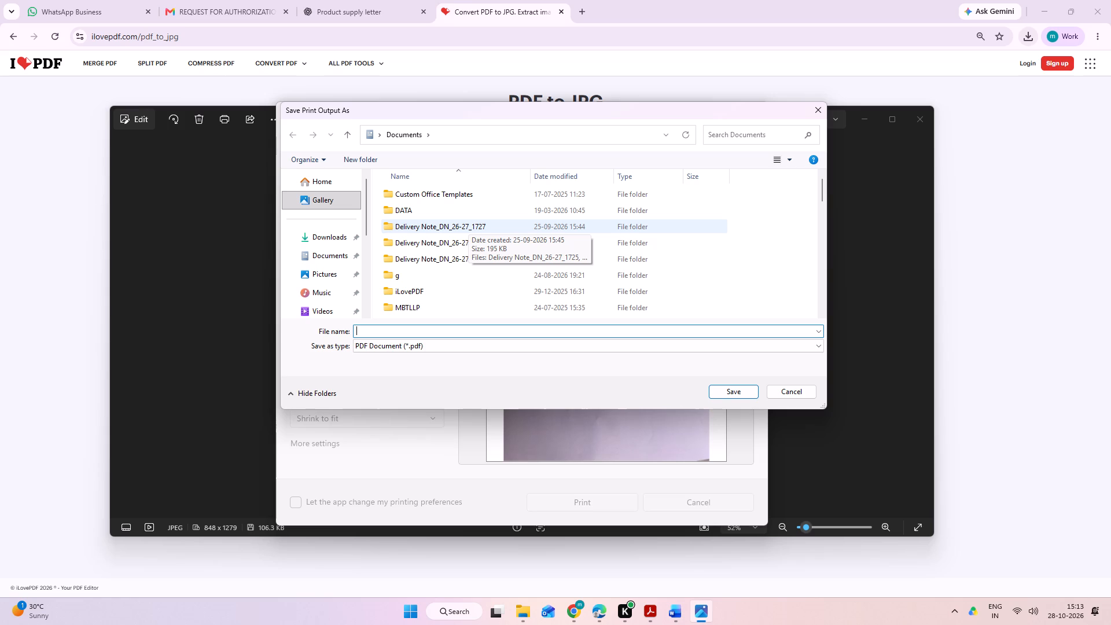
pyautogui.click(324, 238)
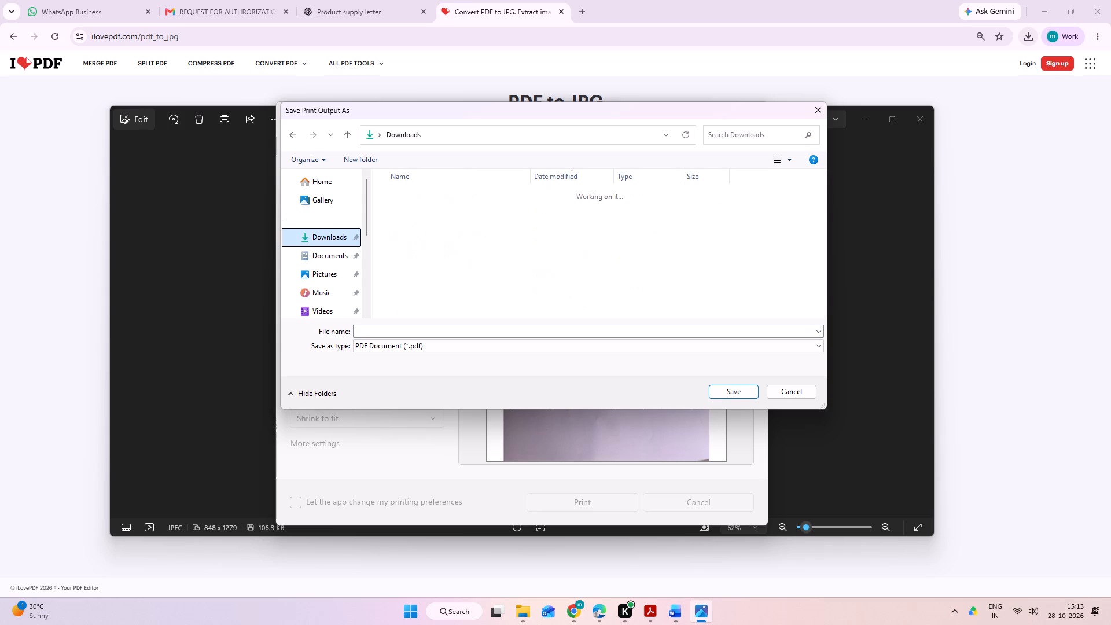
pyautogui.scroll(-4, 322, 291)
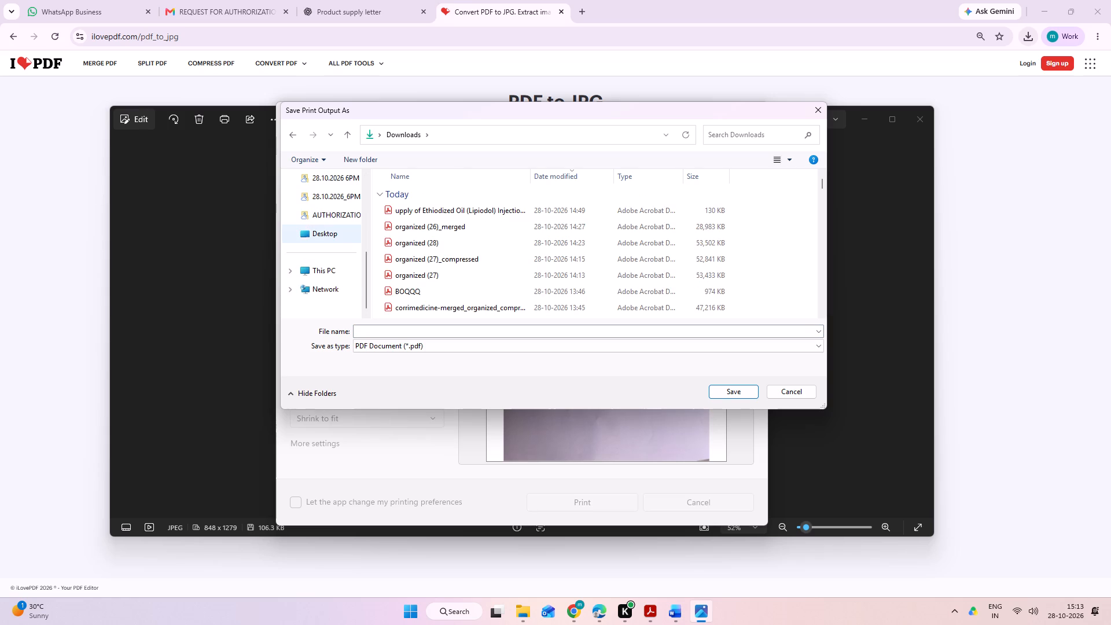
# Save the image's print output as PDF "NON CONVIC BBIPL JAIPUR NEW" in the 28.10.2026 6PM CMHO SIROHI DIGNO EQUIP tender folder.
pyautogui.click(328, 180)
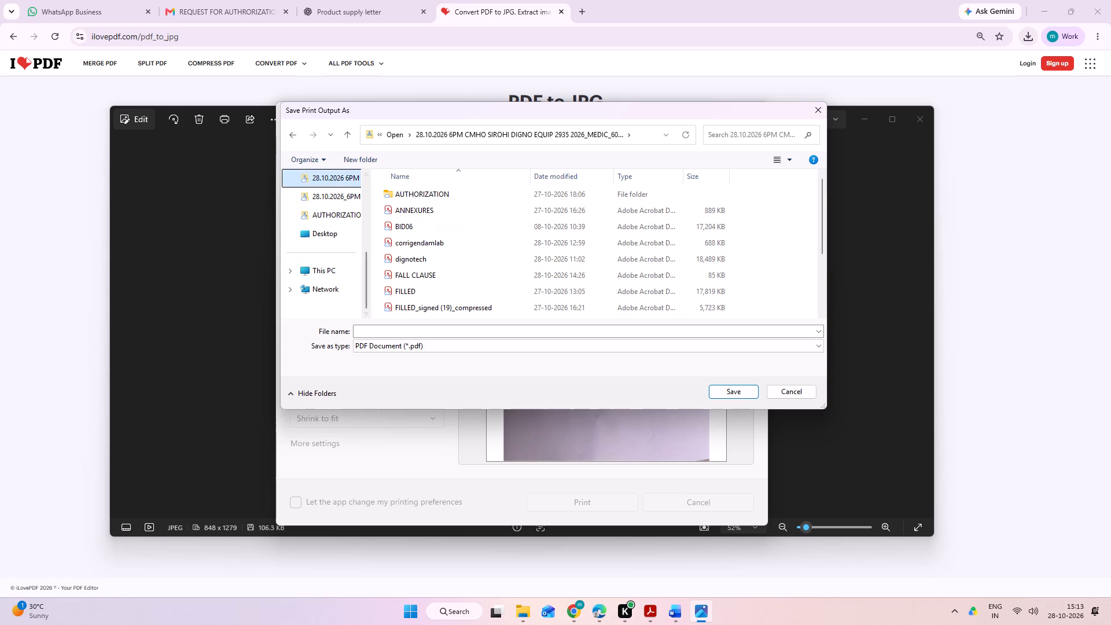
pyautogui.click(468, 329)
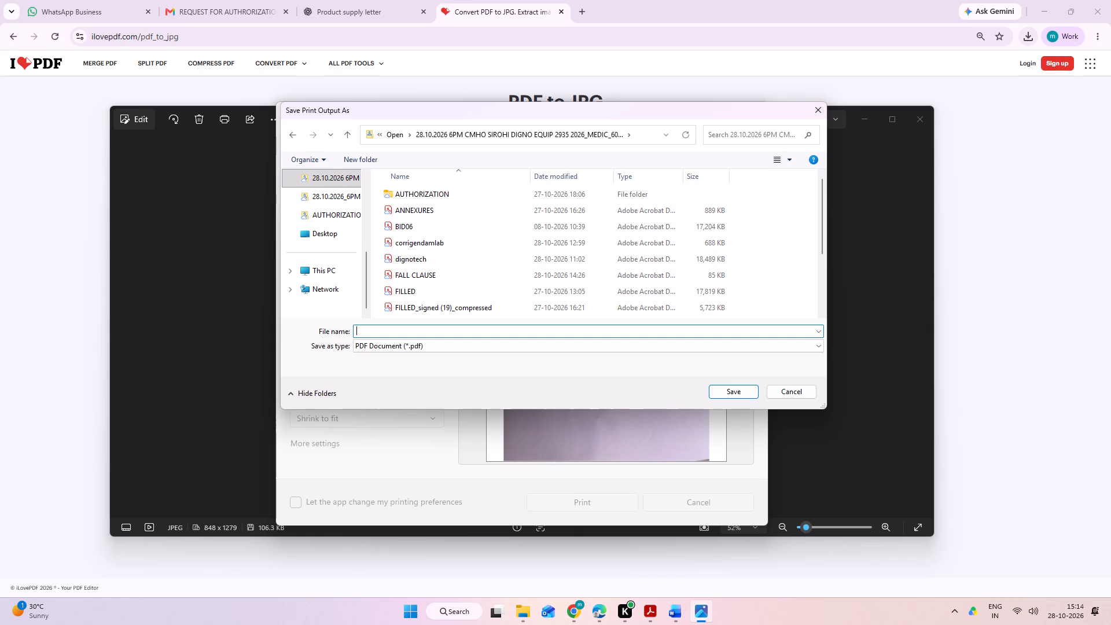
pyautogui.write('NON CONVIC')
pyautogui.press('space')
pyautogui.write('BBIPL JAIPUR NEW')
pyautogui.press('space')
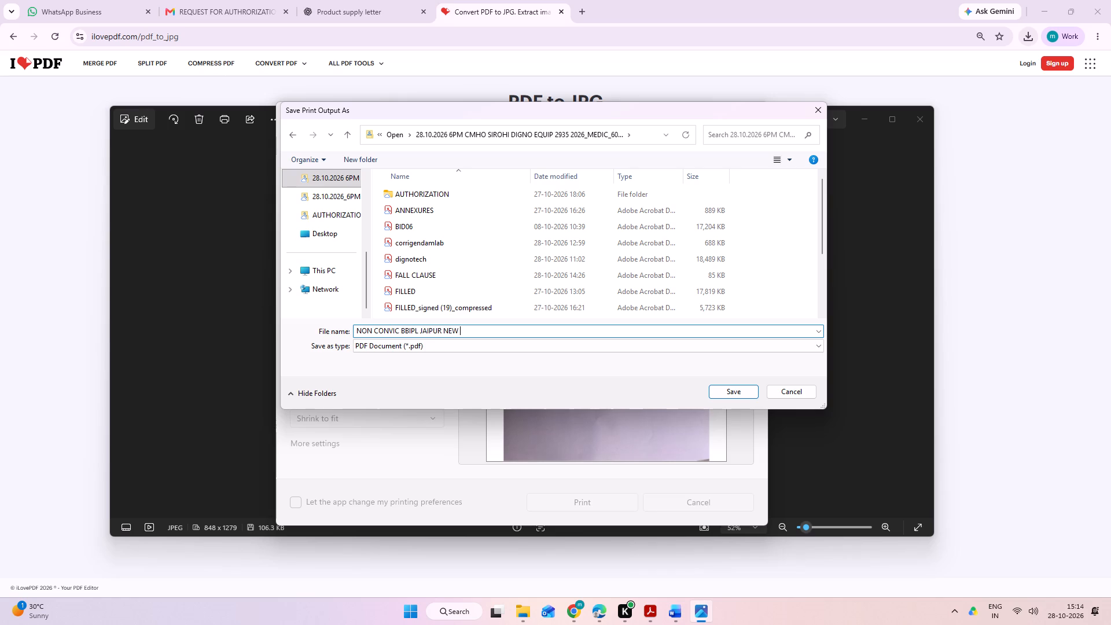
pyautogui.click(392, 135)
# Save the print output as PDF "NON CONVIC BBIPL JAIPUR NEW" in the Tenders > COMPANY DOC > BLUE BIRD folder, and close the image.
pyautogui.click(561, 137)
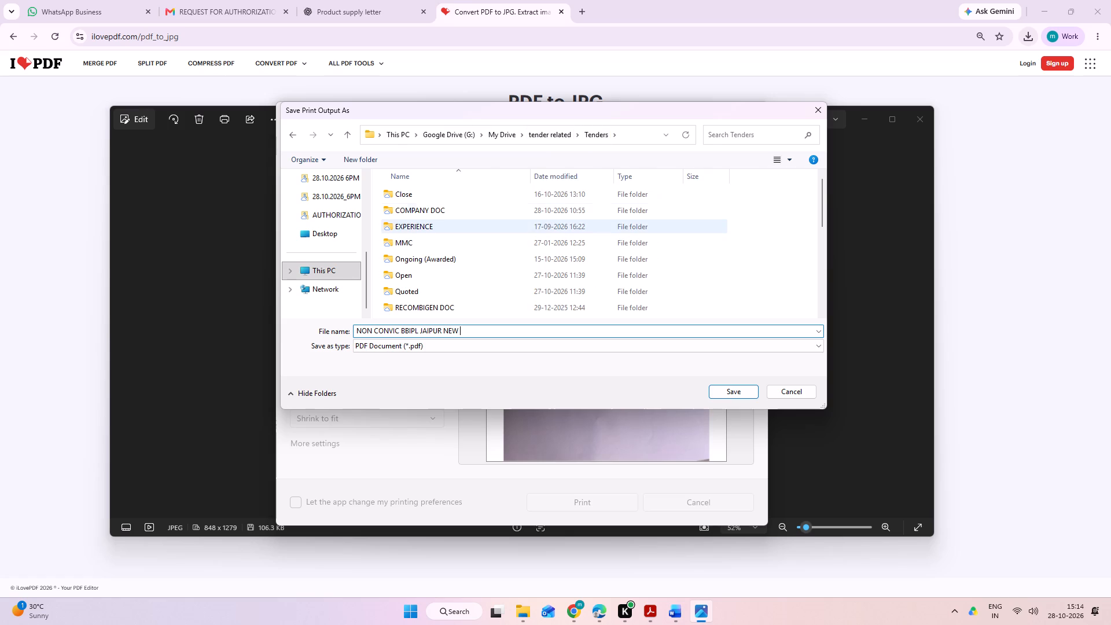
pyautogui.doubleClick(447, 210)
pyautogui.doubleClick(440, 244)
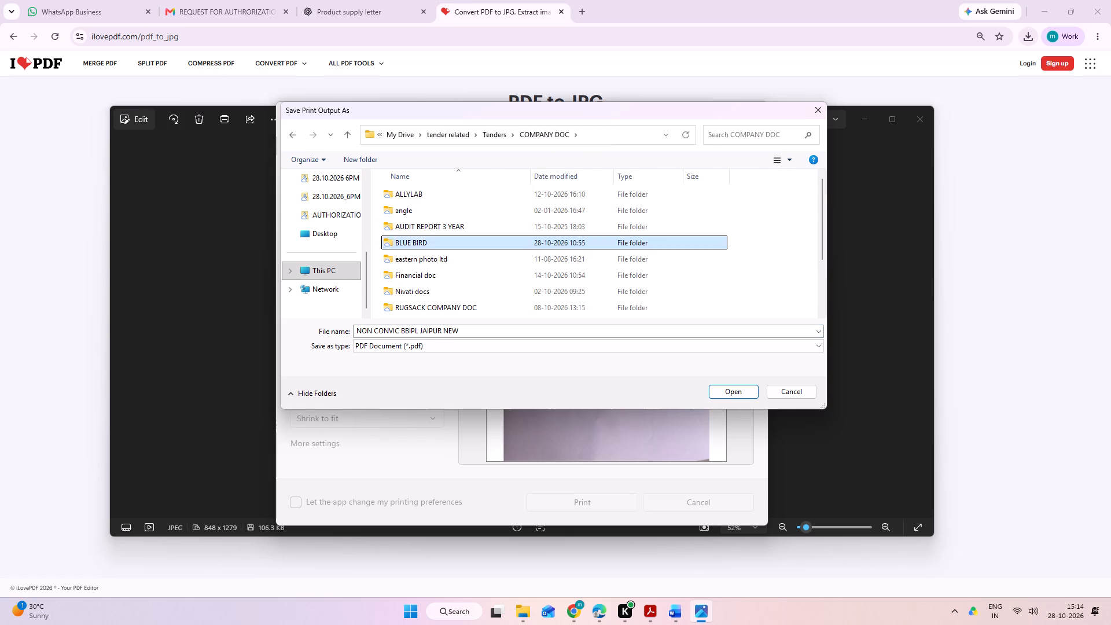
pyautogui.click(749, 231)
pyautogui.doubleClick(547, 328)
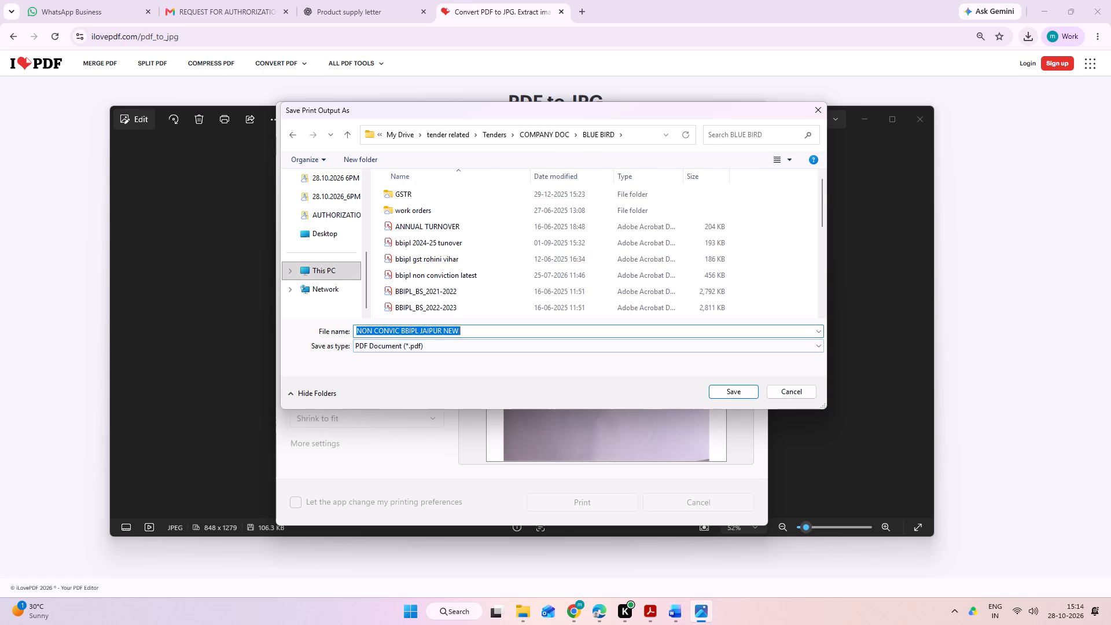
pyautogui.click(547, 328)
pyautogui.click(731, 389)
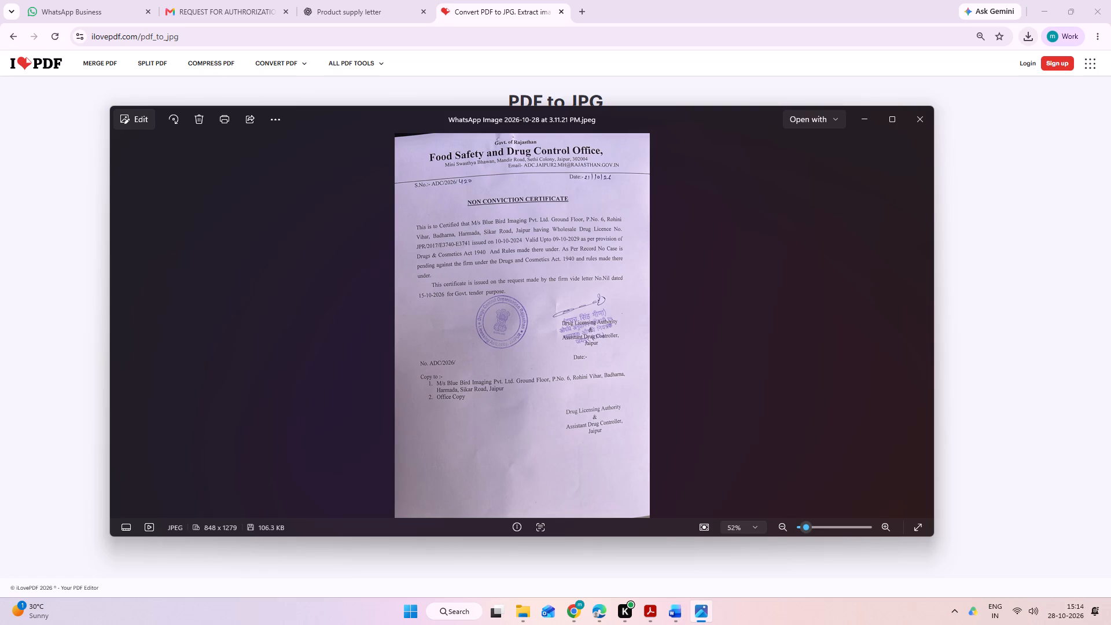
pyautogui.click(919, 119)
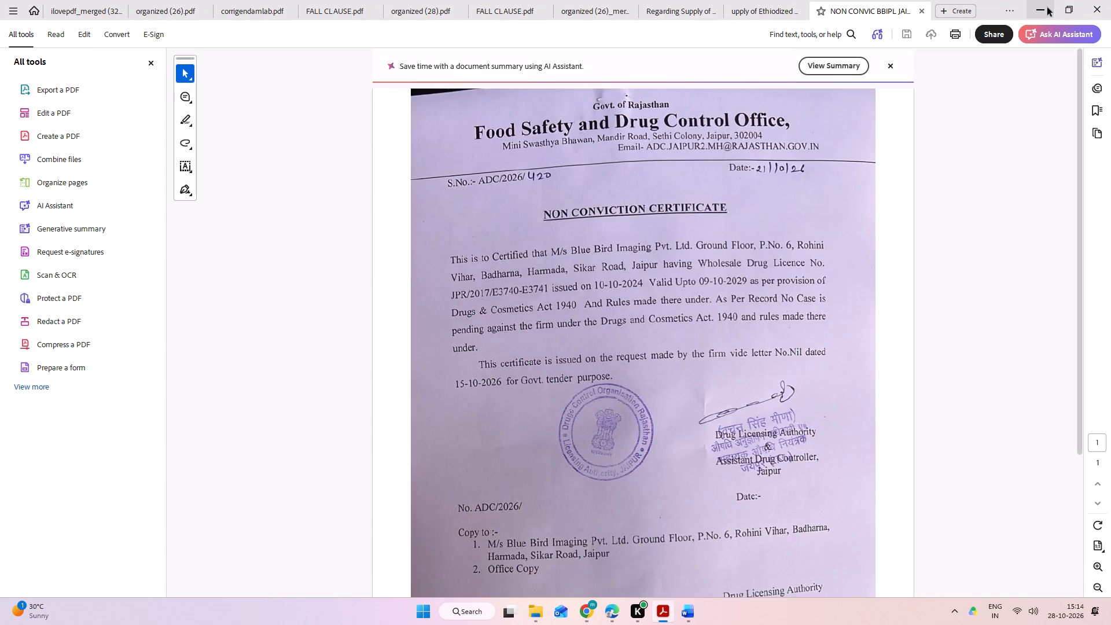
pyautogui.click(1047, 8)
# Open the Organize PDF tool on the iLovePDF site.
pyautogui.click(95, 65)
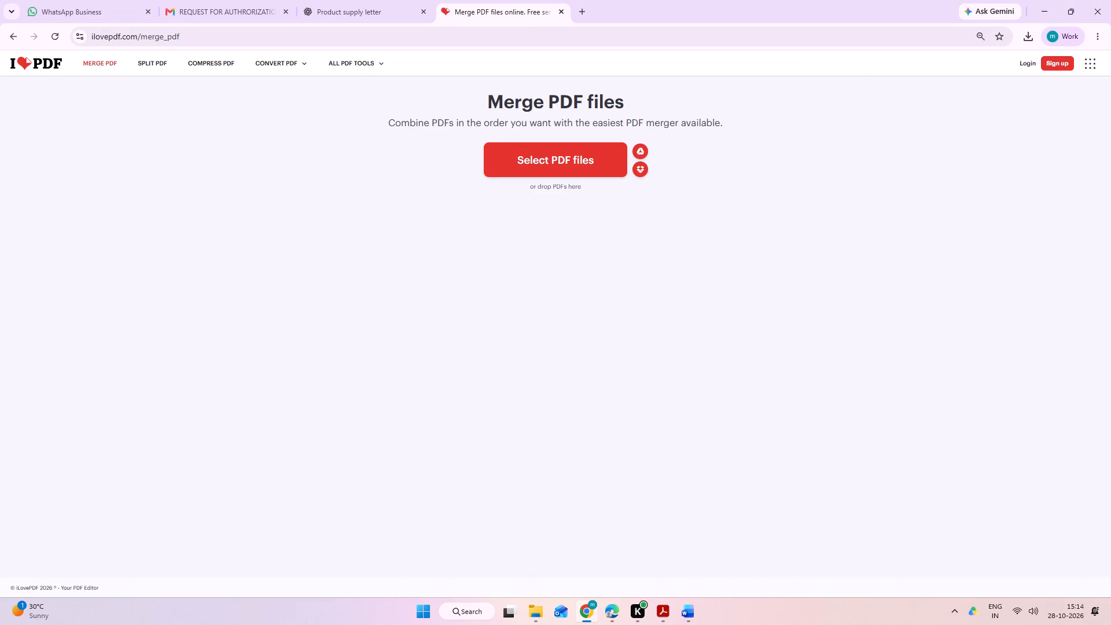
pyautogui.click(39, 53)
pyautogui.click(36, 60)
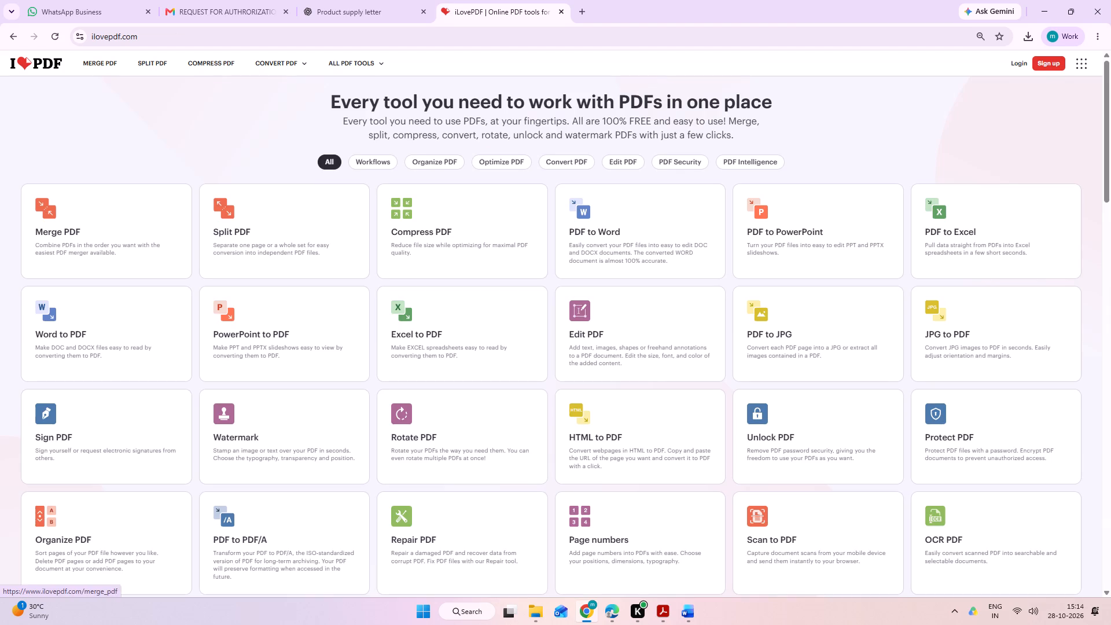
pyautogui.scroll(-5, 197, 312)
pyautogui.click(105, 159)
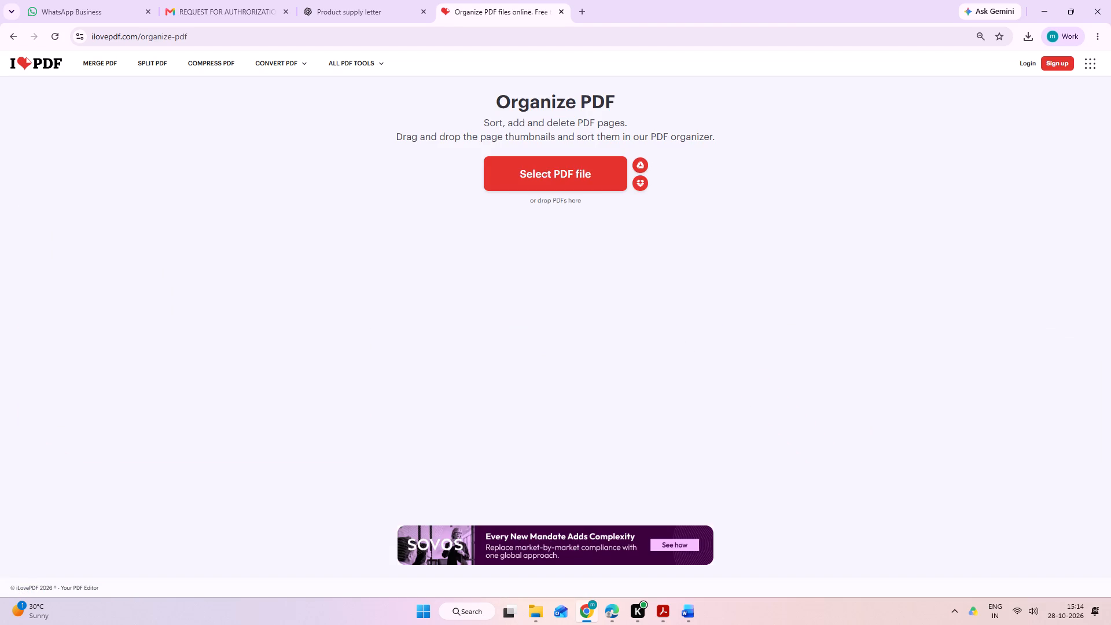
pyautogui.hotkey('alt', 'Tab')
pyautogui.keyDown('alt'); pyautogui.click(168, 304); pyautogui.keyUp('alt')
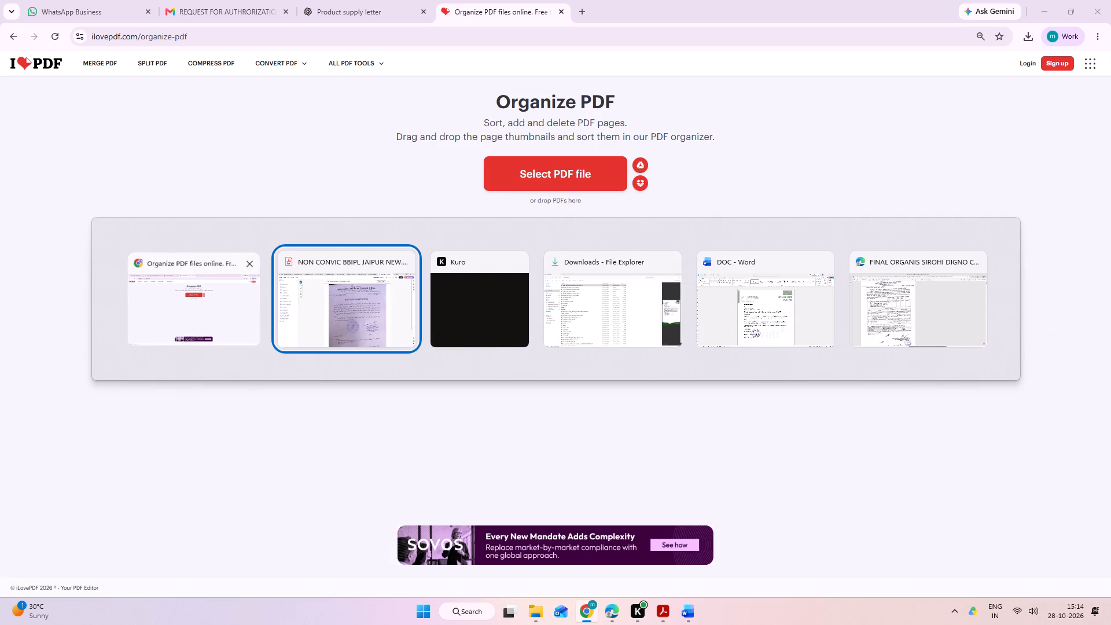
# Switch to File Explorer and check the refreshed contents of the Documents folder.
pyautogui.hotkey('alt', 'Tab')
pyautogui.hotkey('alt', 'Tab')
pyautogui.hotkey('alt', 'Tab')
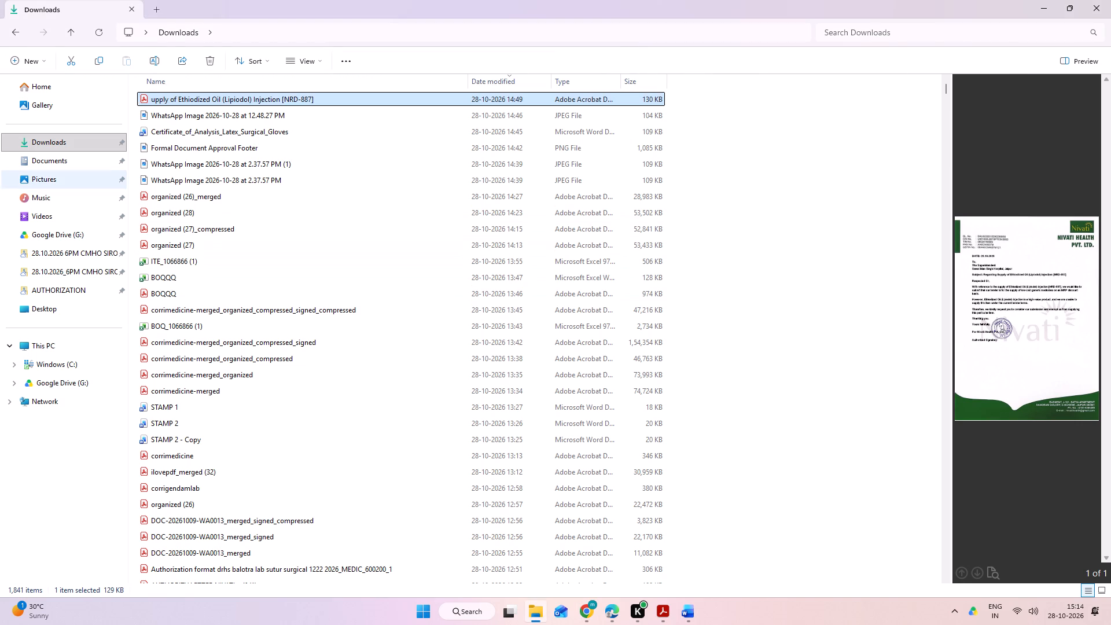
pyautogui.click(57, 159)
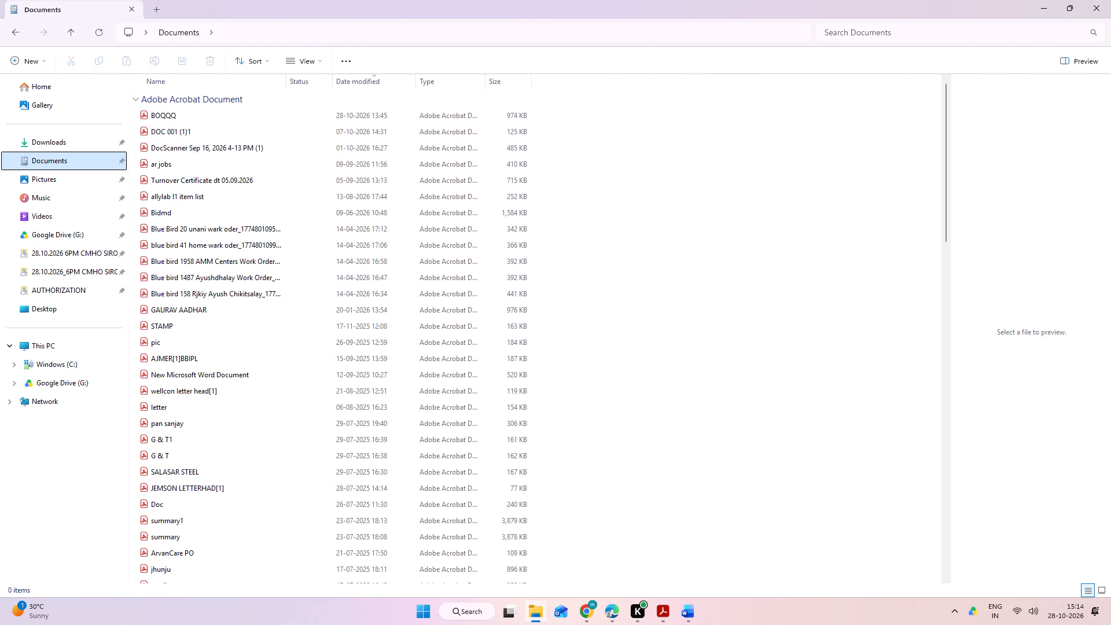
pyautogui.rightClick(595, 180)
pyautogui.click(648, 318)
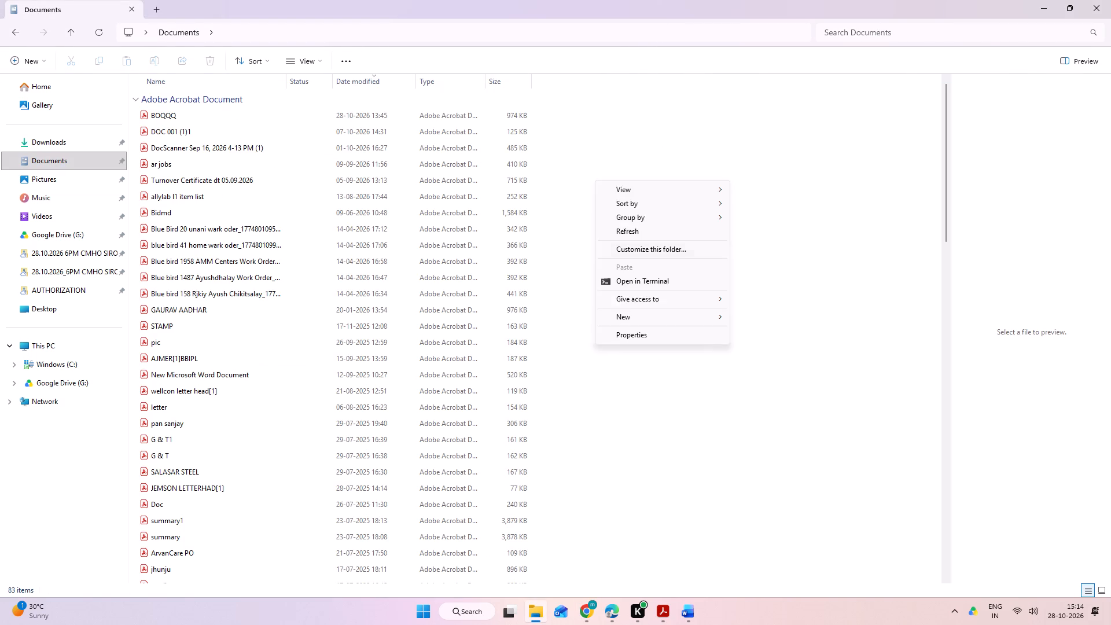
pyautogui.click(639, 233)
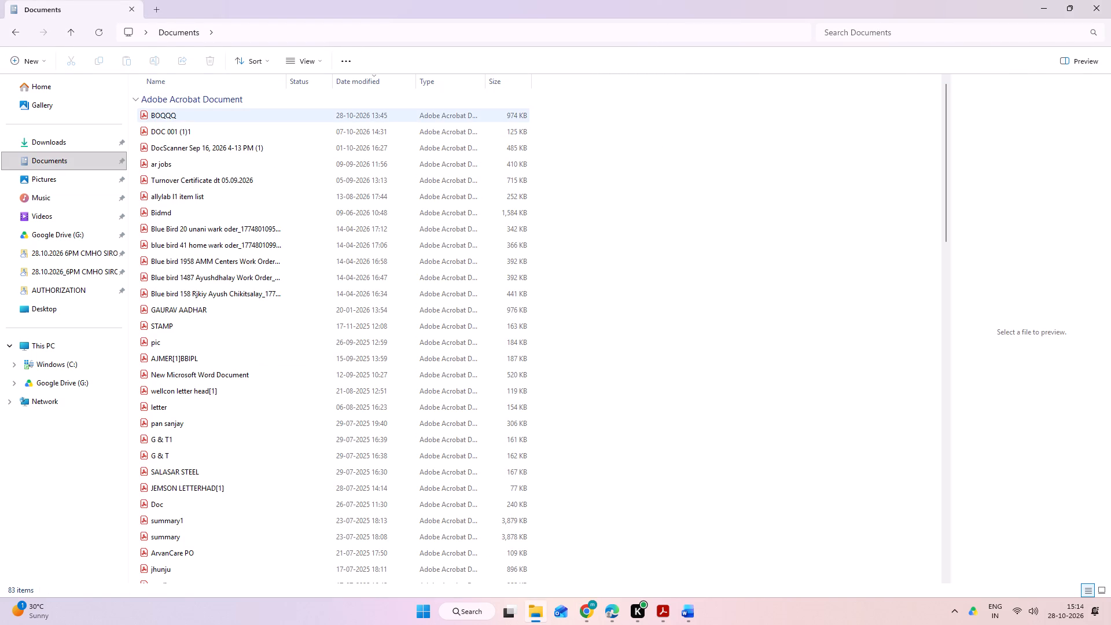
# Load FINAL ORGANIS SIROHI DIGNO CONSUM from the 28.10.2026 6PM CMHO SIROHI tender folder into iLovePDF's Organize PDF tool.
pyautogui.click(75, 250)
pyautogui.click(264, 104)
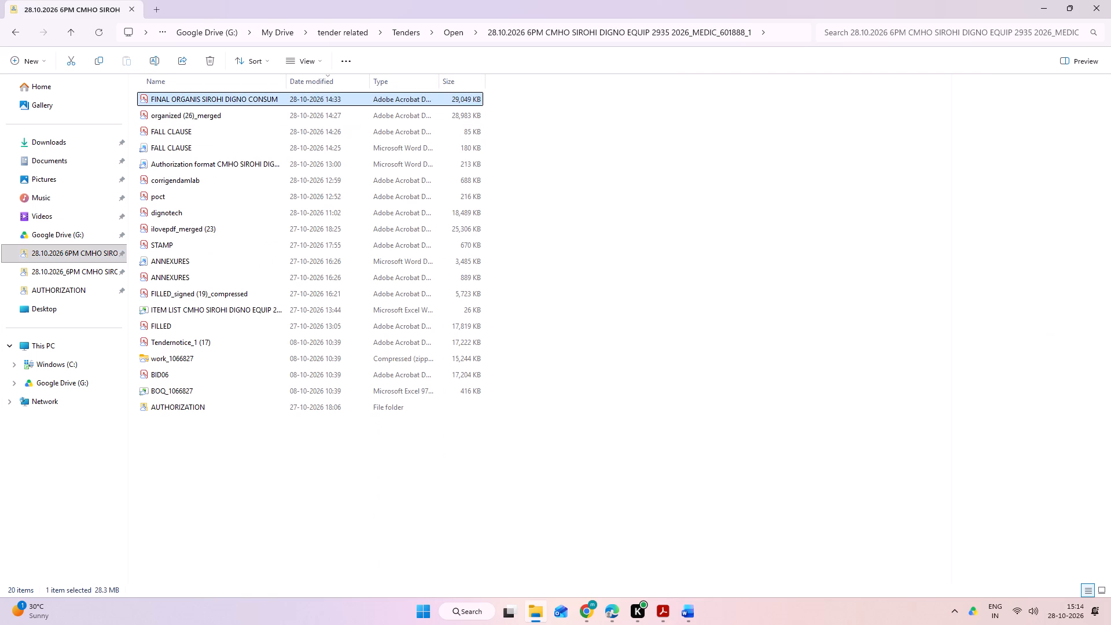
pyautogui.moveTo(209, 101); pyautogui.dragTo(297, 270)
pyautogui.hotkey('alt', 'Tab')
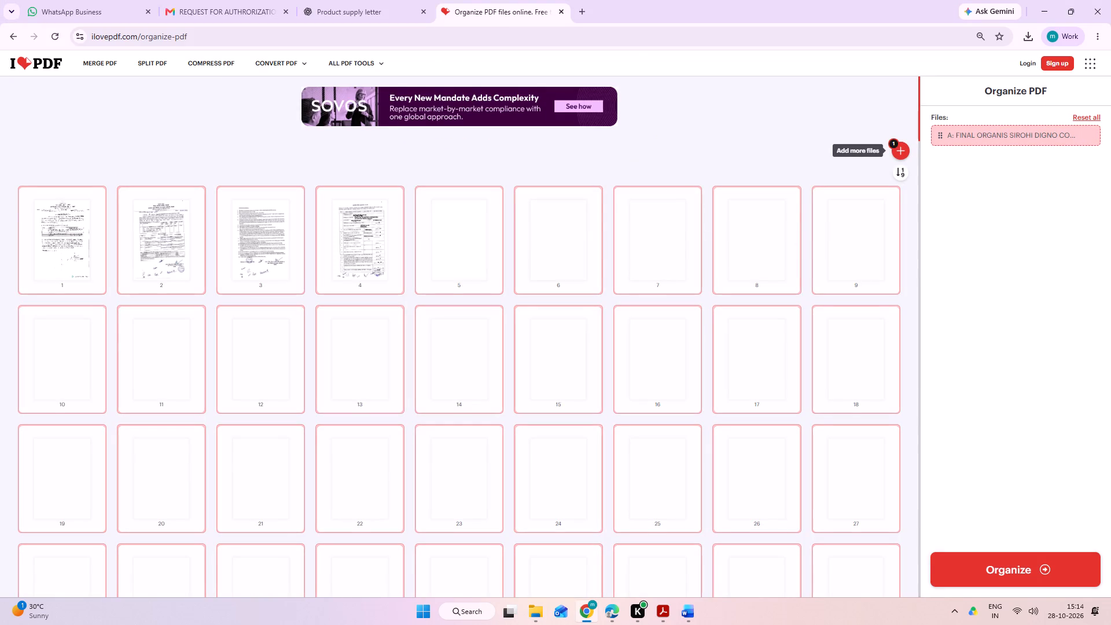
# Look through the page thumbnails of the loaded tender PDF to locate the section needing changes.
pyautogui.moveTo(919, 116); pyautogui.dragTo(912, 593)
pyautogui.keyDown('ctrl'); pyautogui.scroll(-1, 775, 429); pyautogui.keyUp('ctrl')
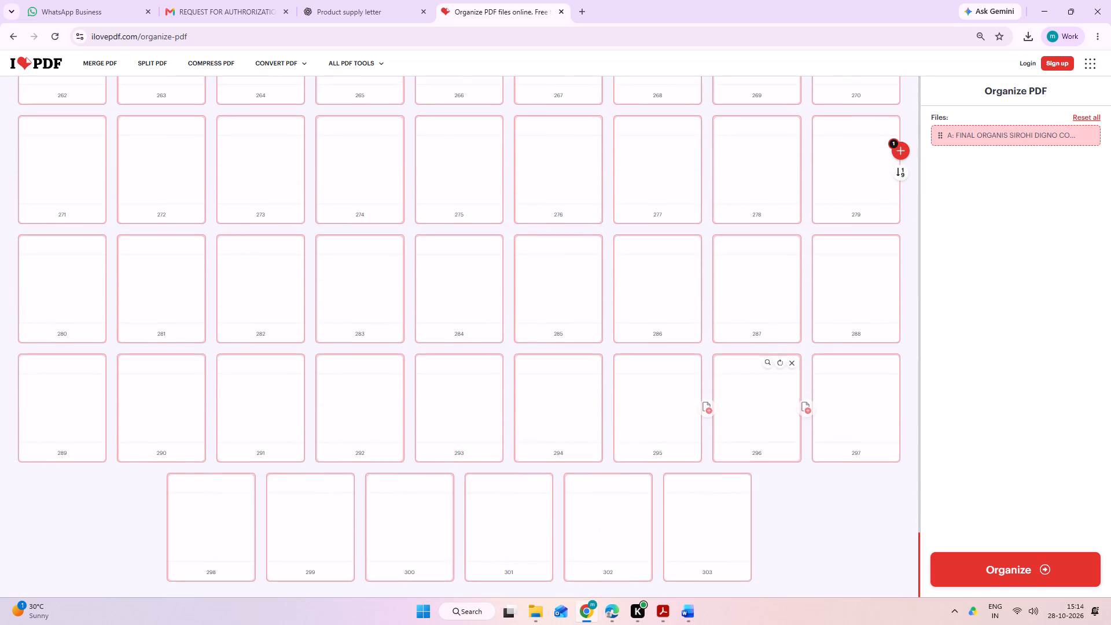
pyautogui.keyDown('ctrl'); pyautogui.scroll(2, 775, 429); pyautogui.keyUp('ctrl')
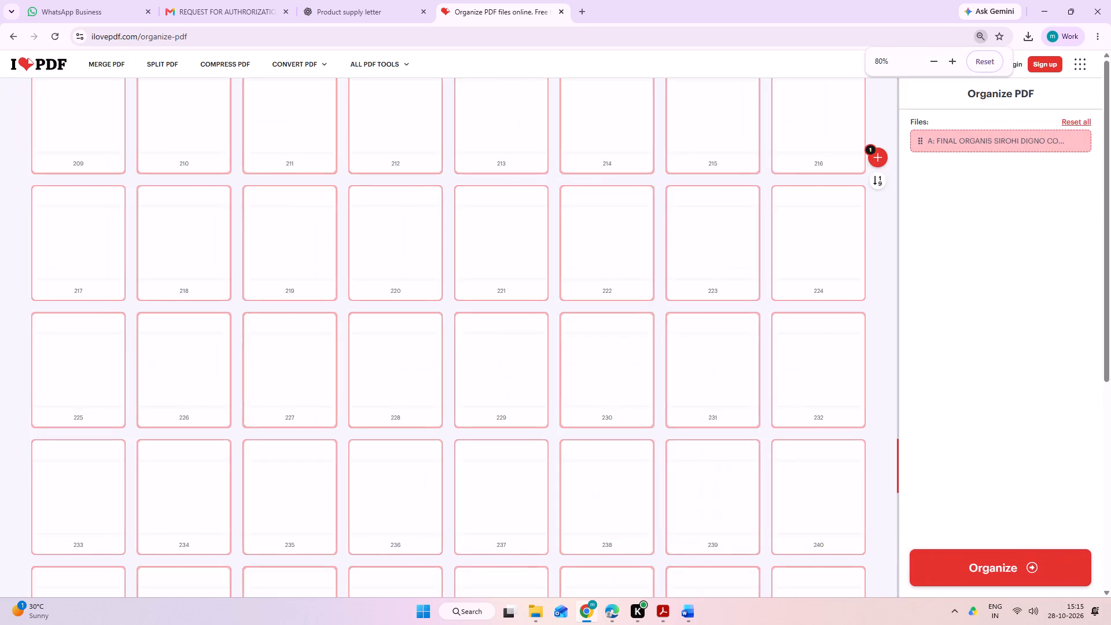
pyautogui.scroll(-14, 788, 412)
pyautogui.scroll(-7, 781, 388)
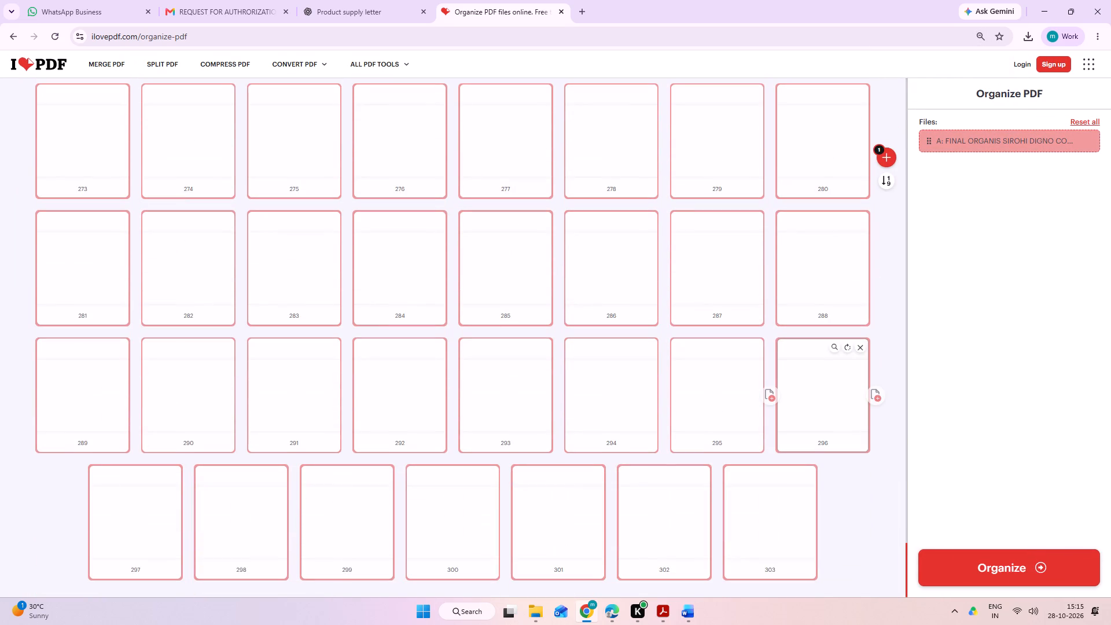
pyautogui.scroll(4, 781, 388)
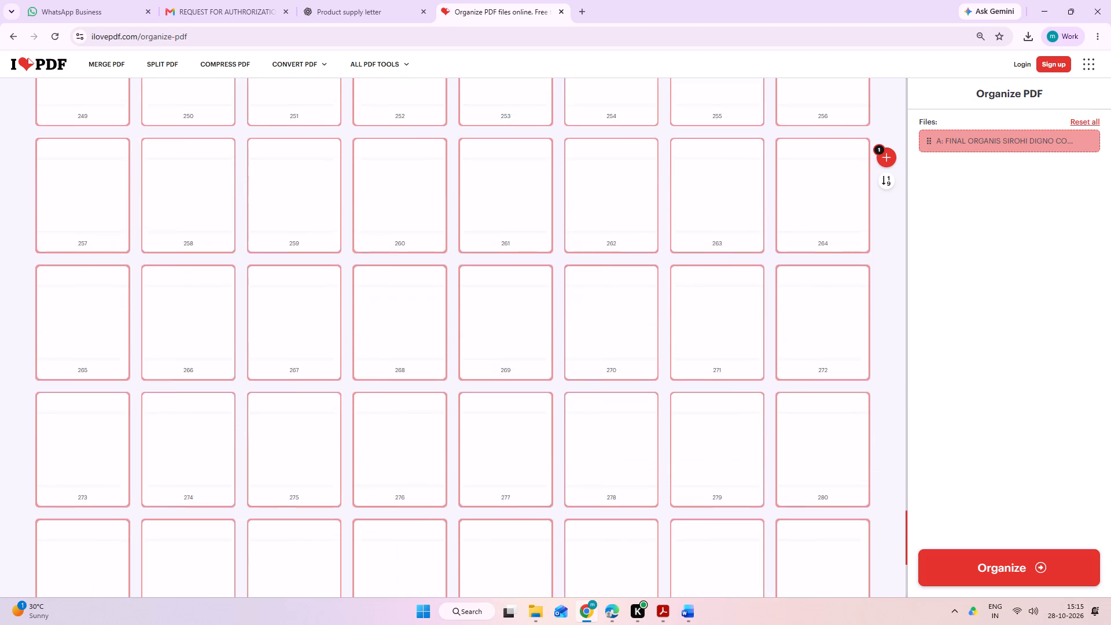
pyautogui.scroll(-9, 781, 388)
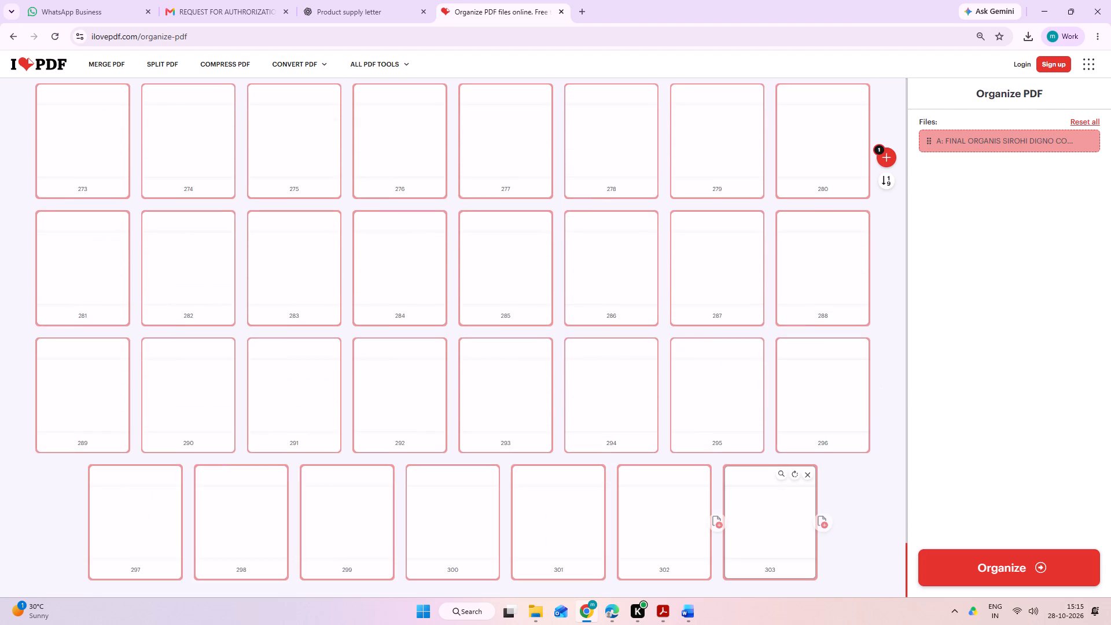
pyautogui.click(872, 522)
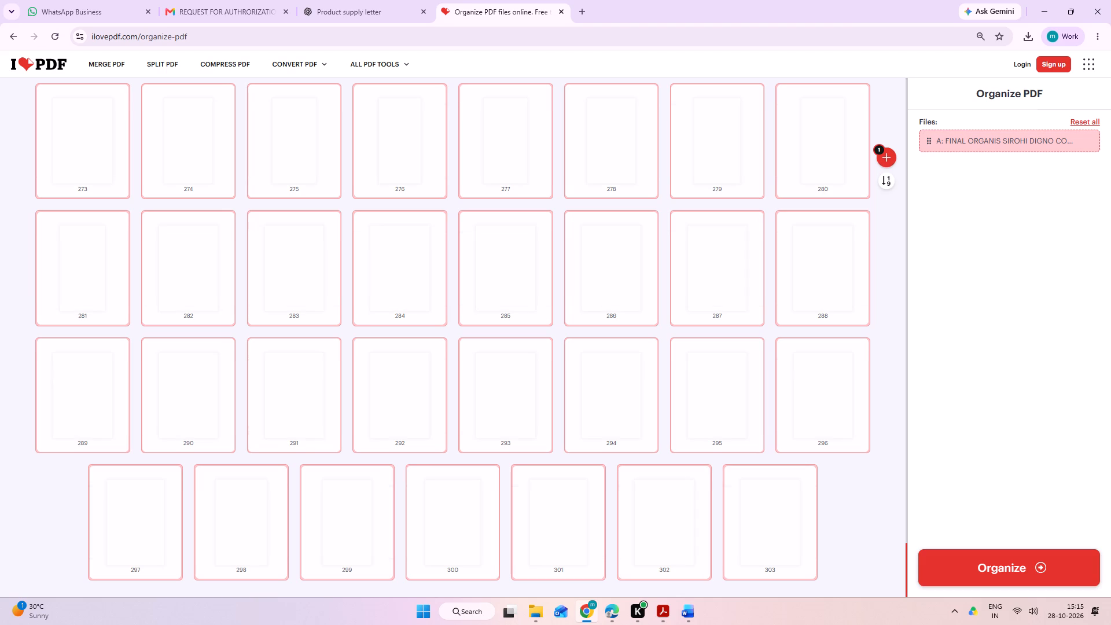
pyautogui.scroll(4, 872, 522)
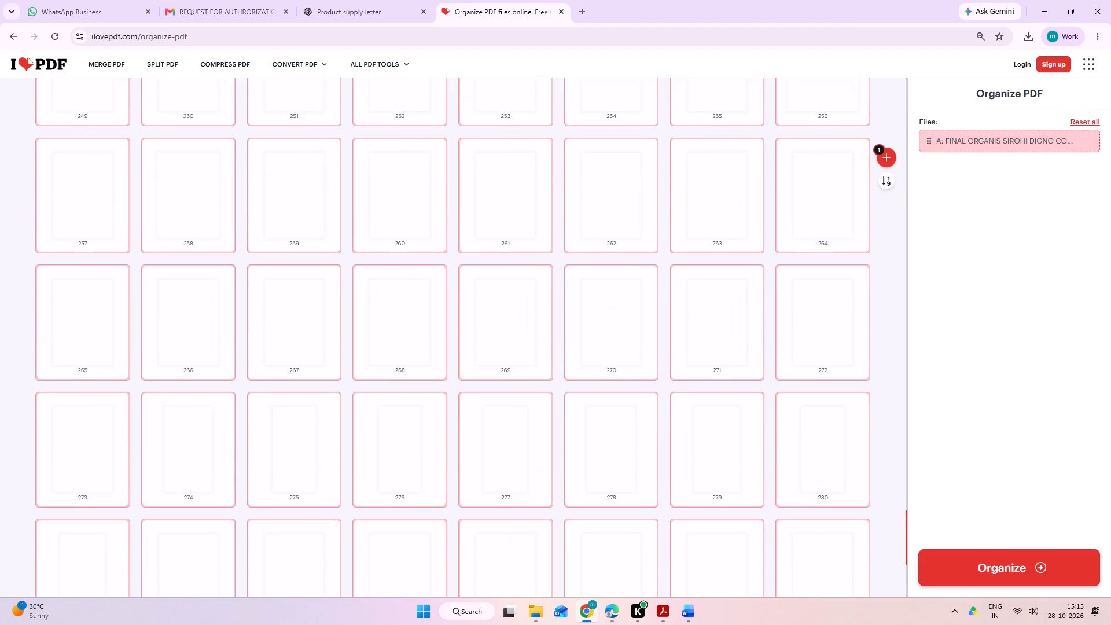
pyautogui.scroll(-12, 872, 522)
pyautogui.scroll(10, 872, 522)
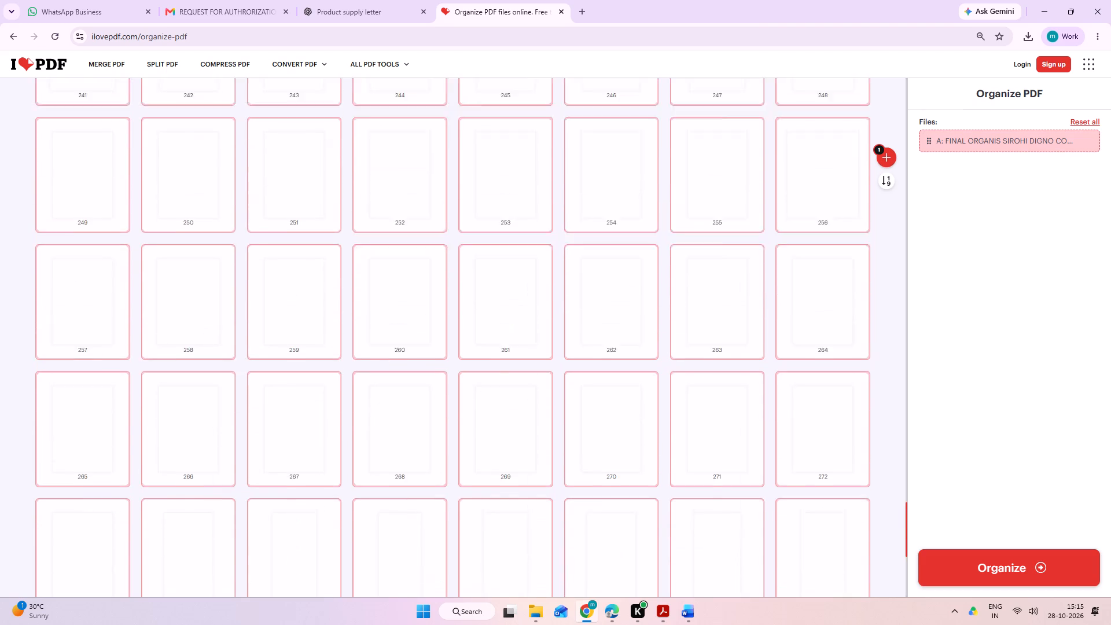
pyautogui.scroll(6, 872, 522)
pyautogui.scroll(20, 872, 522)
pyautogui.scroll(1, 872, 522)
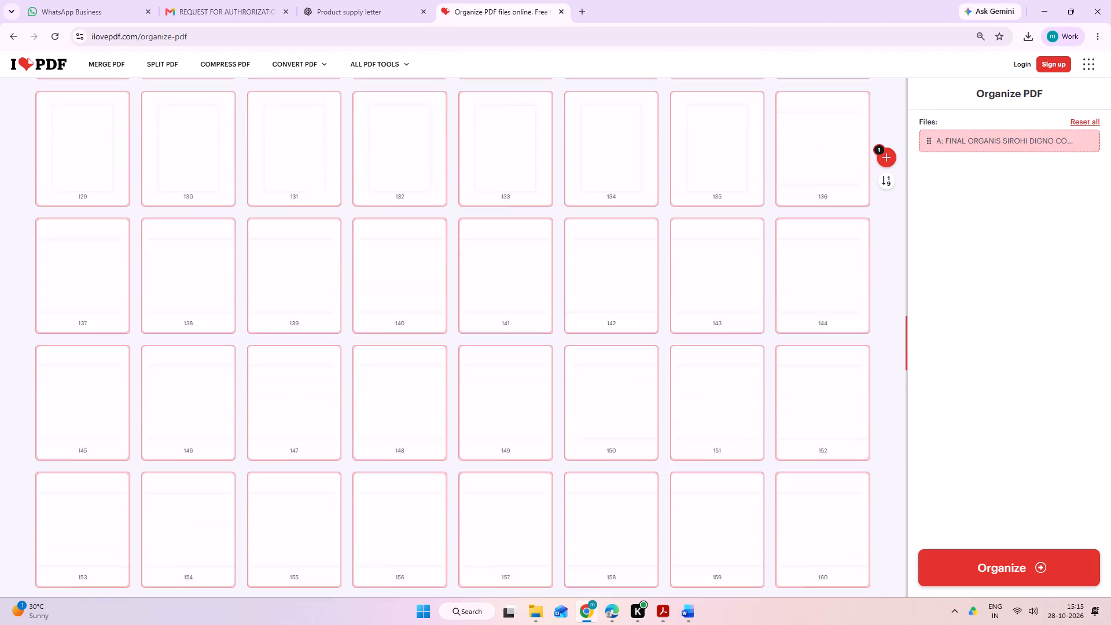
pyautogui.scroll(8, 872, 522)
pyautogui.scroll(-9, 872, 522)
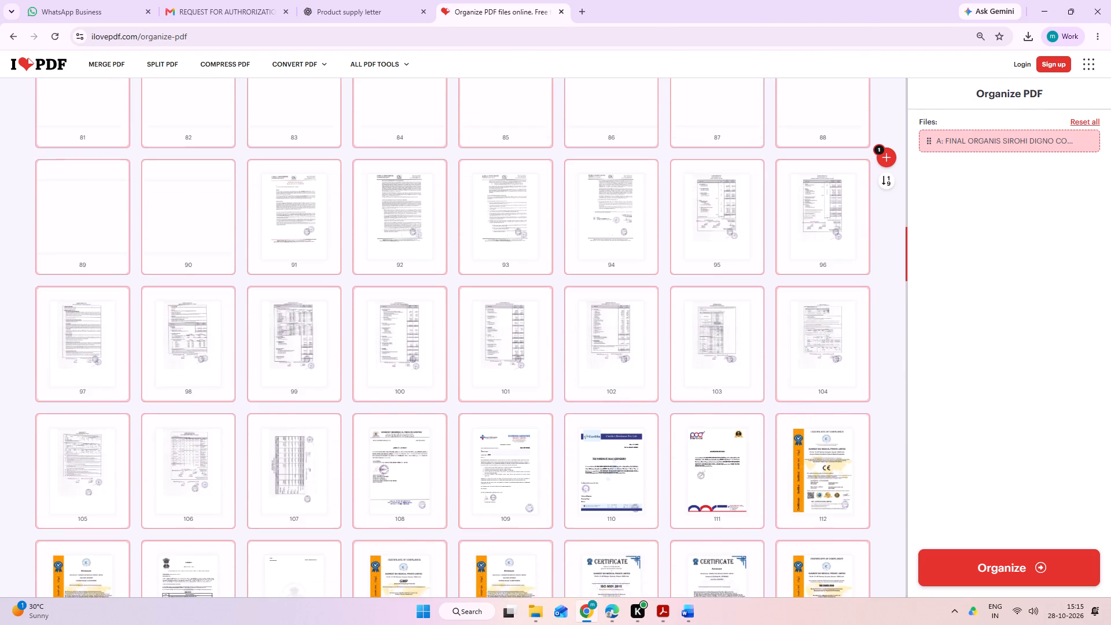
pyautogui.scroll(-8, 872, 522)
pyautogui.scroll(1, 872, 522)
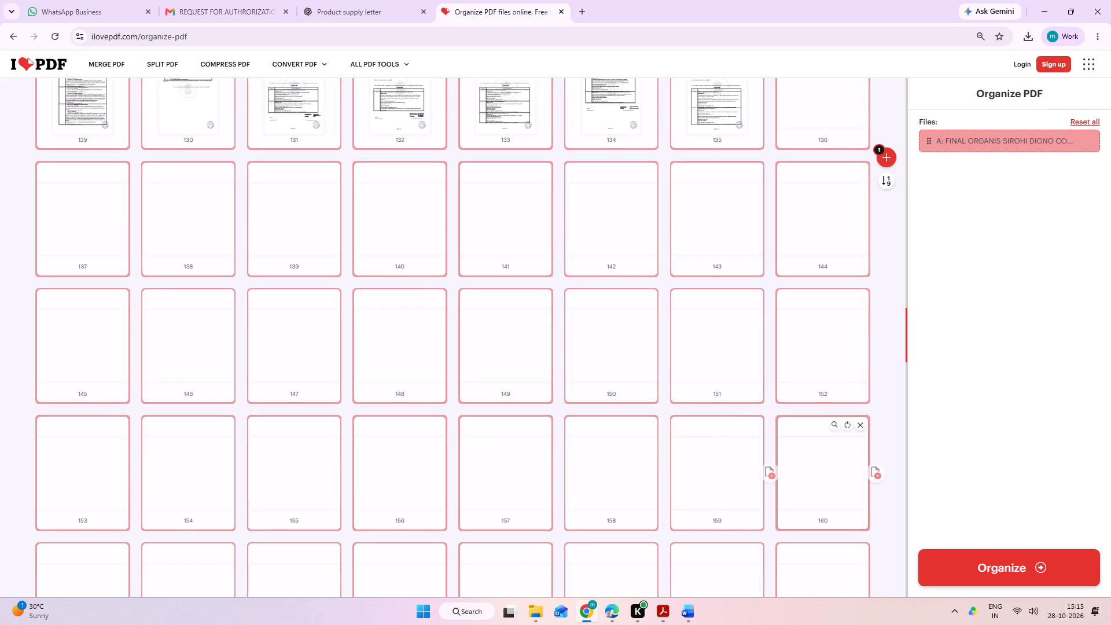
# Delete pages 239 to 265, the work-order list and the scanned pages following the declaration on page 238.
pyautogui.scroll(-17, 794, 451)
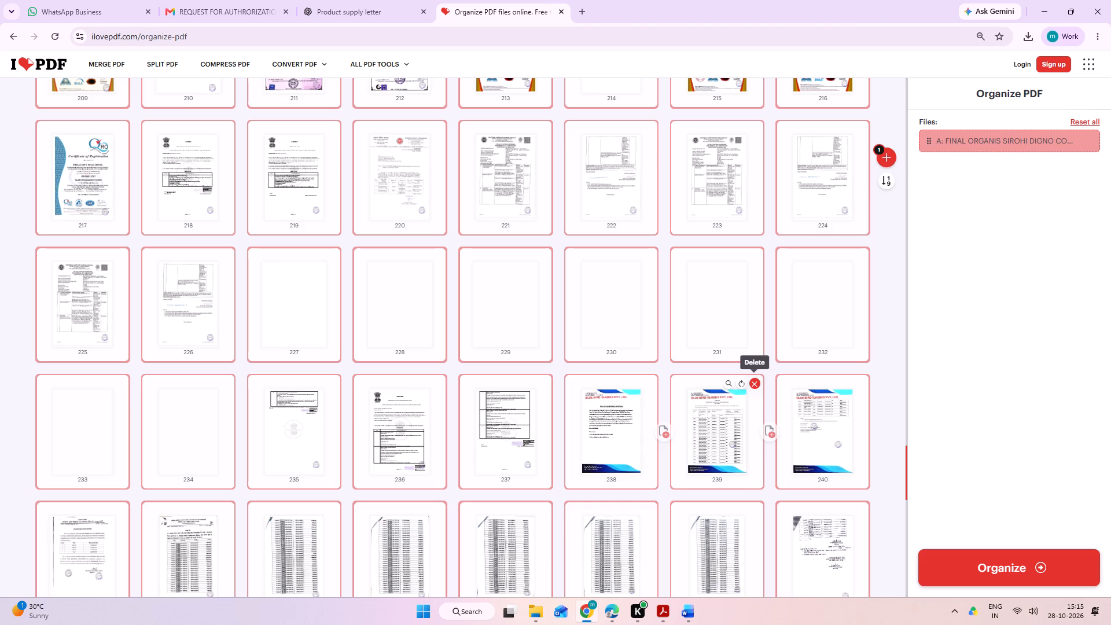
pyautogui.click(755, 385)
pyautogui.click(755, 385)
pyautogui.tripleClick(755, 385)
pyautogui.tripleClick(755, 385)
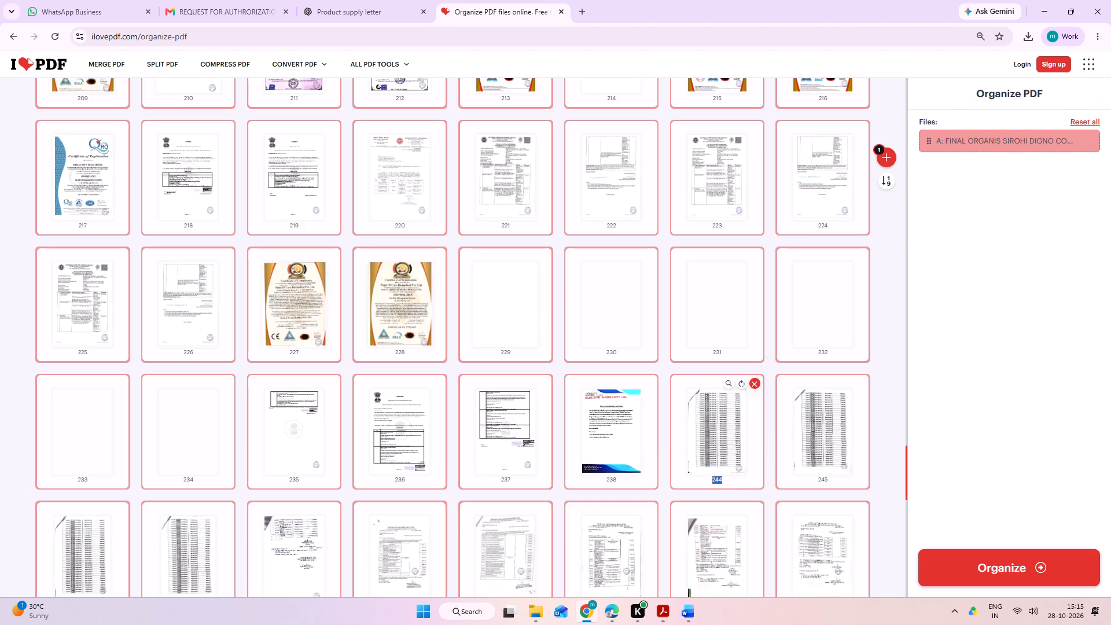
pyautogui.click(755, 385)
pyautogui.tripleClick(755, 385)
pyautogui.tripleClick(755, 385)
pyautogui.tripleClick(755, 385)
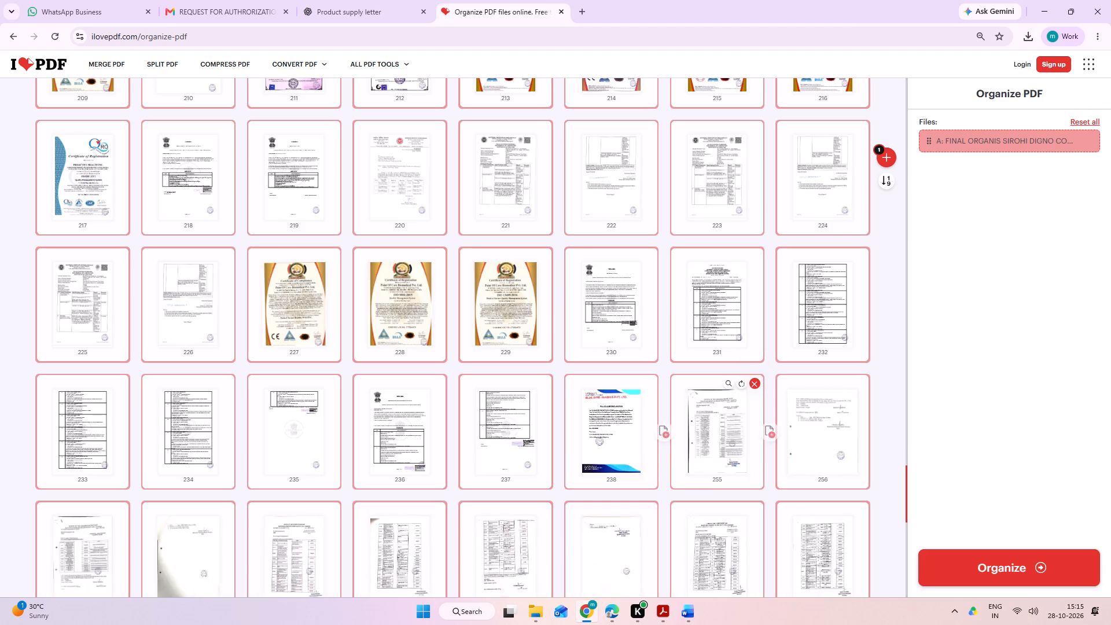
pyautogui.tripleClick(755, 385)
pyautogui.tripleClick(755, 385)
pyautogui.tripleClick(755, 385)
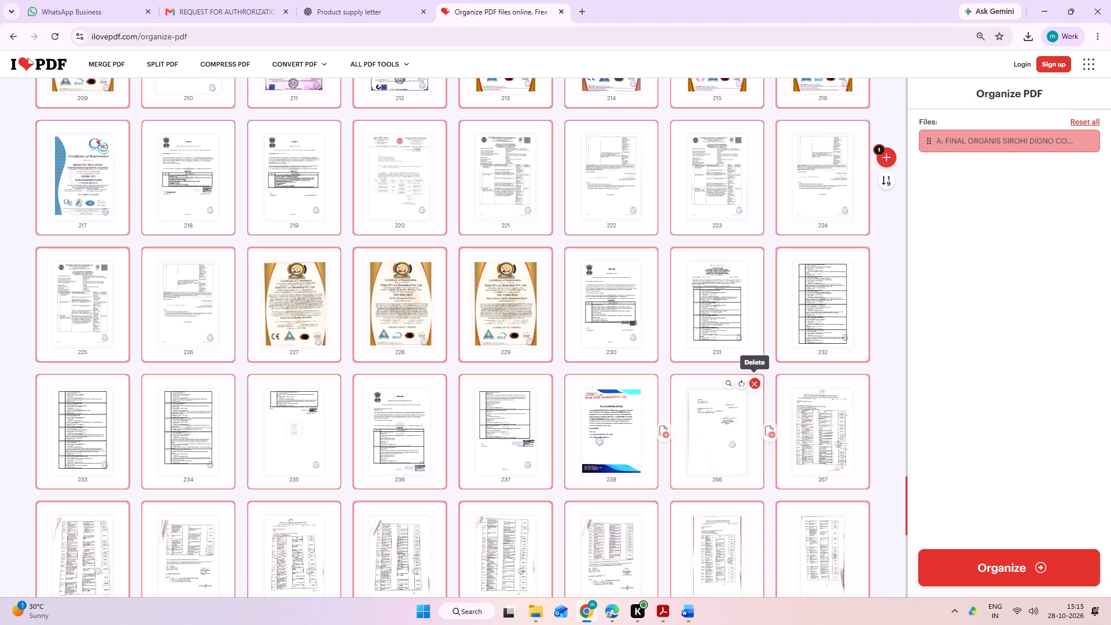
# Delete pages 266 to 303, all the remaining scanned pages following the declaration on page 238.
pyautogui.click(755, 385)
pyautogui.click(755, 385)
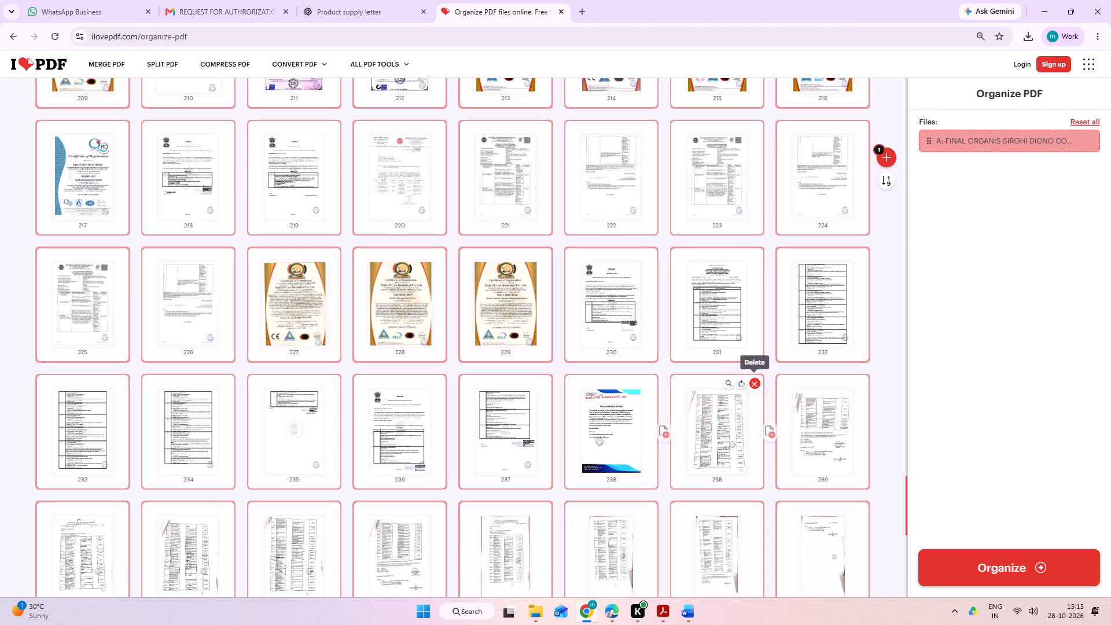
pyautogui.click(755, 385)
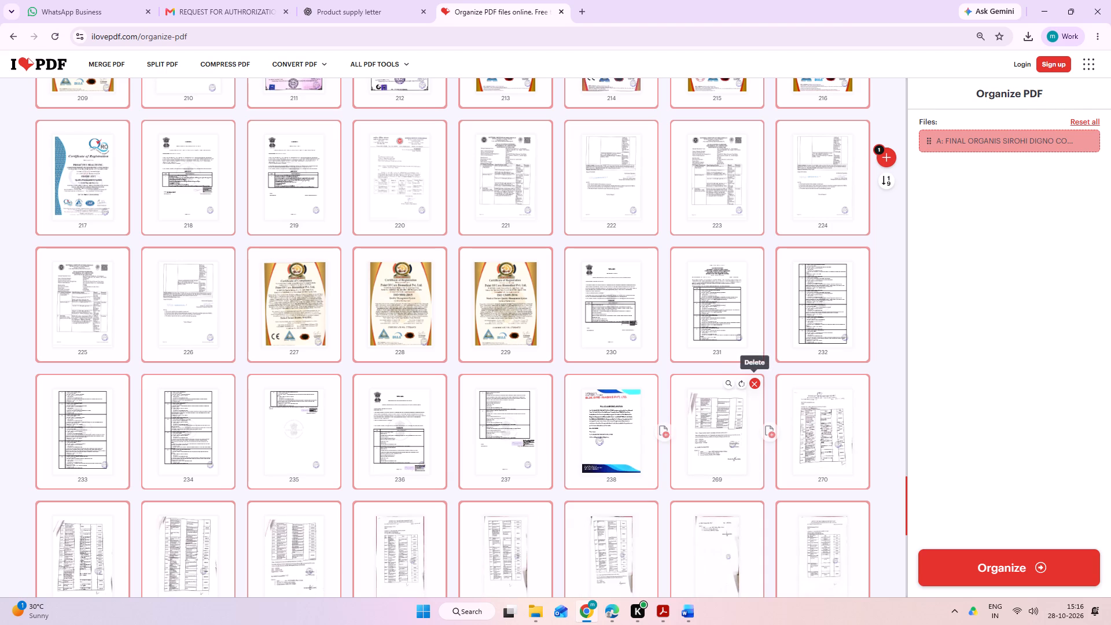
pyautogui.click(755, 385)
pyautogui.click(755, 385)
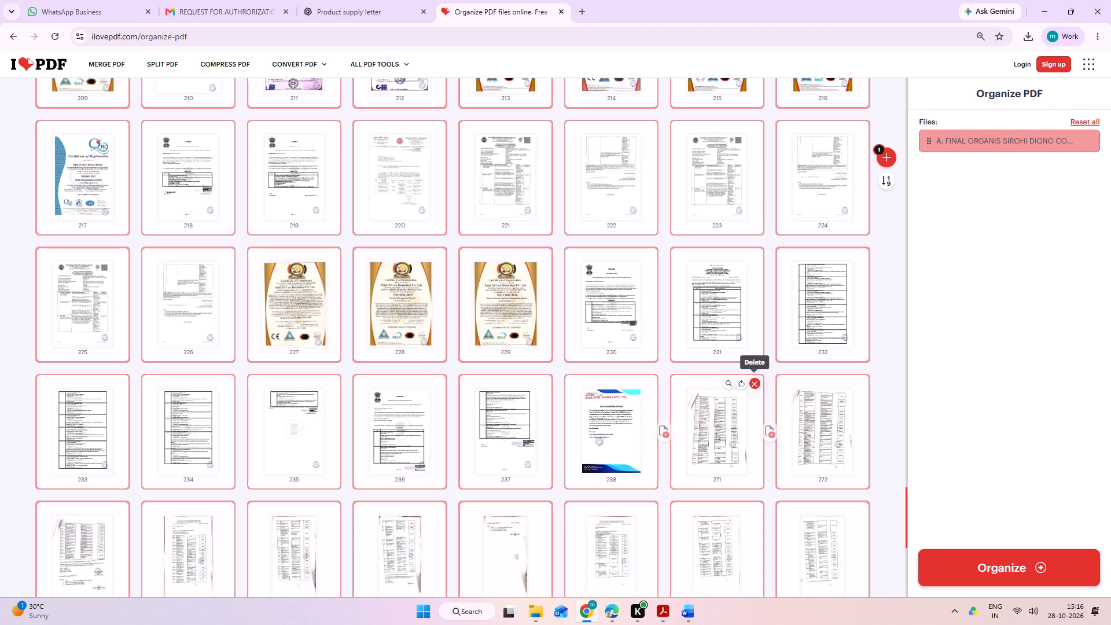
pyautogui.click(755, 385)
pyautogui.click(755, 385)
pyautogui.tripleClick(755, 385)
pyautogui.tripleClick(755, 385)
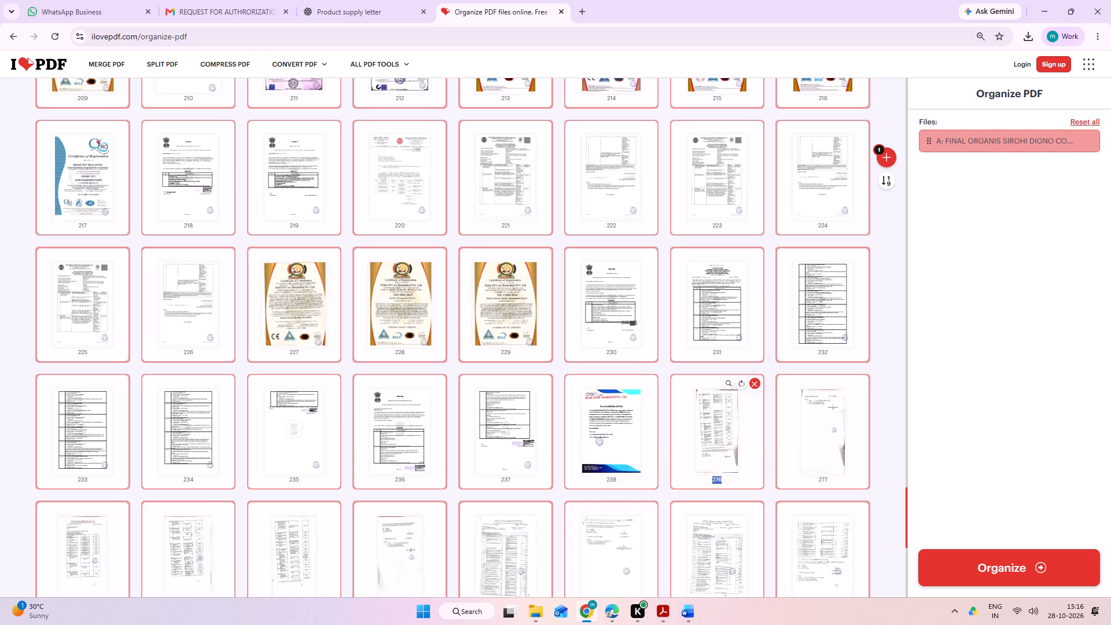
pyautogui.tripleClick(755, 385)
pyautogui.tripleClick(755, 385)
pyautogui.tripleClick(755, 385)
pyautogui.tripleClick(755, 385)
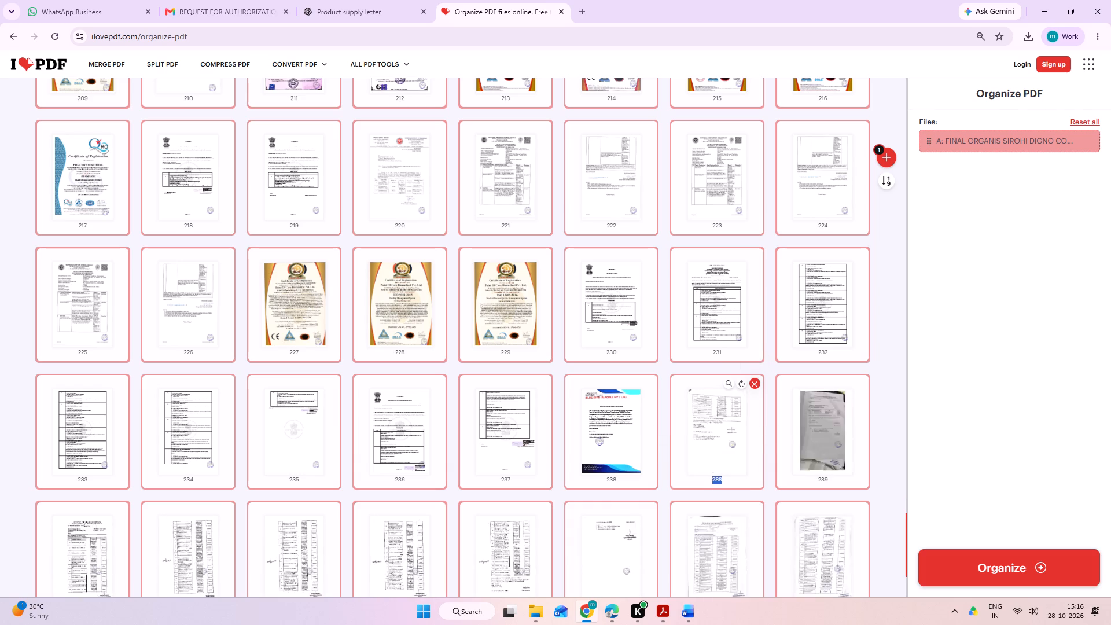
pyautogui.tripleClick(755, 385)
pyautogui.tripleClick(755, 385)
pyautogui.click(755, 385)
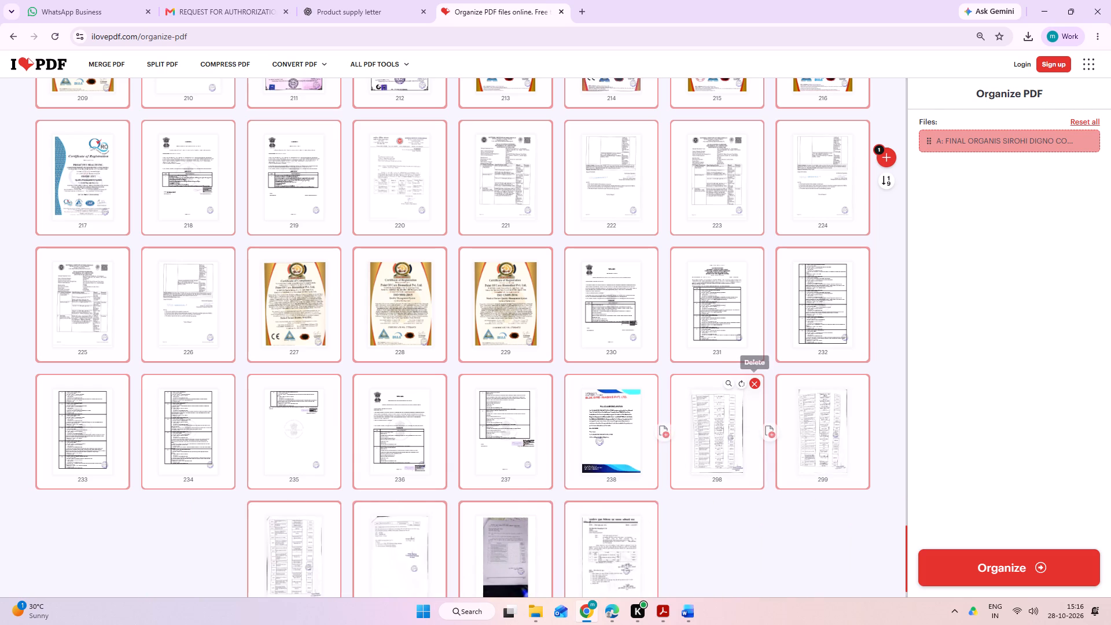
pyautogui.click(755, 385)
pyautogui.click(755, 385)
pyautogui.click(755, 385)
pyautogui.click(755, 385)
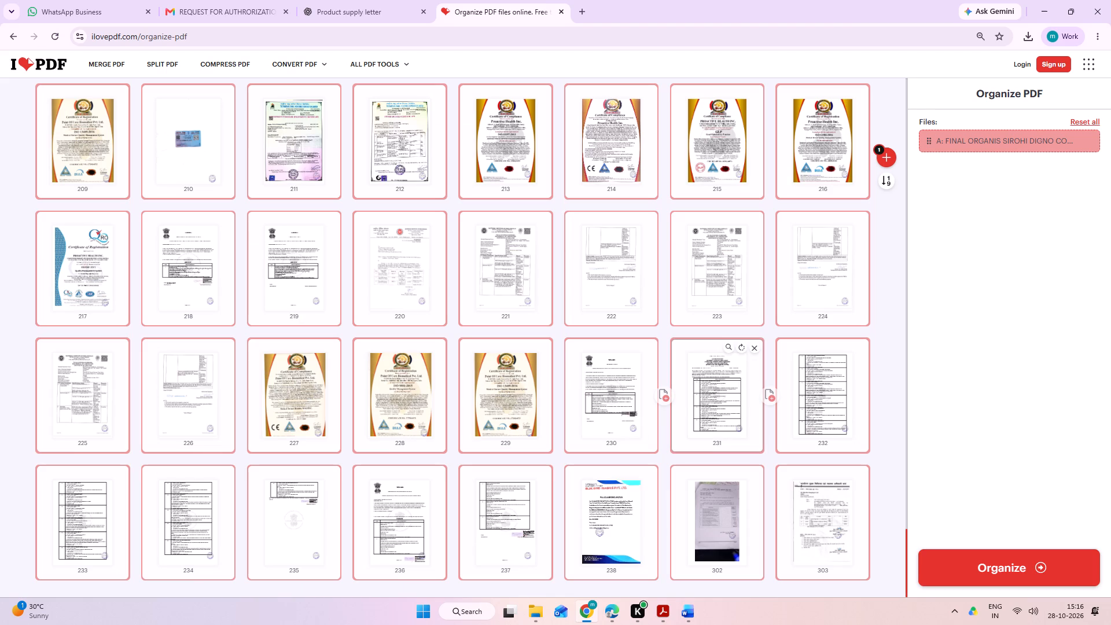
pyautogui.click(757, 476)
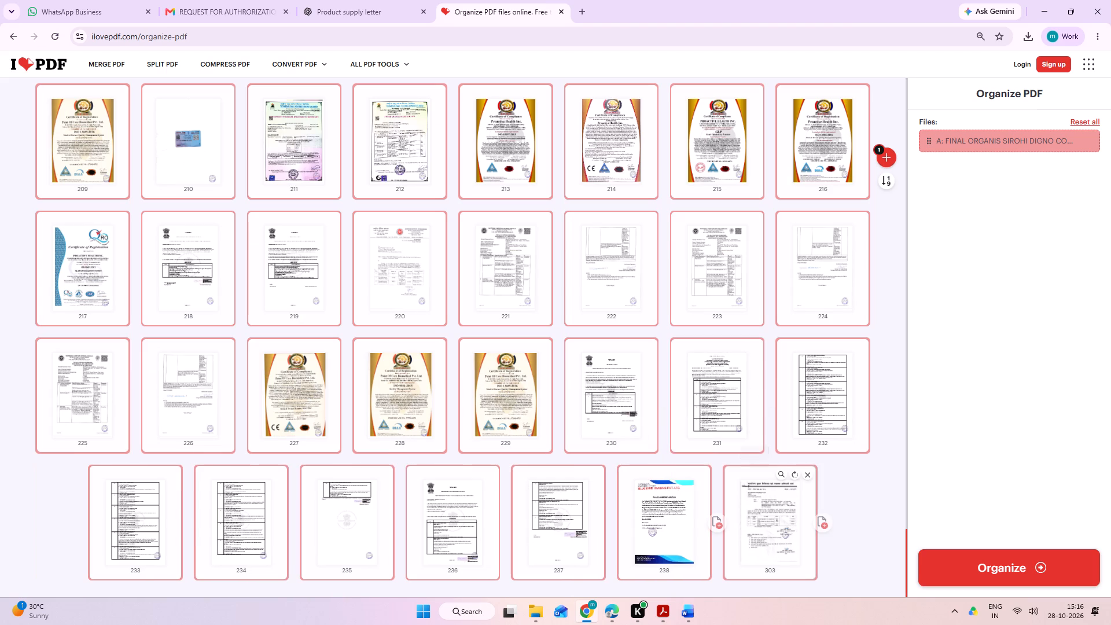
pyautogui.click(808, 473)
# Switch to File Explorer, open blue bird lab items in the Tenders EXPERIENCE folder, and view the 32 STATION LIST PDF.
pyautogui.click(544, 613)
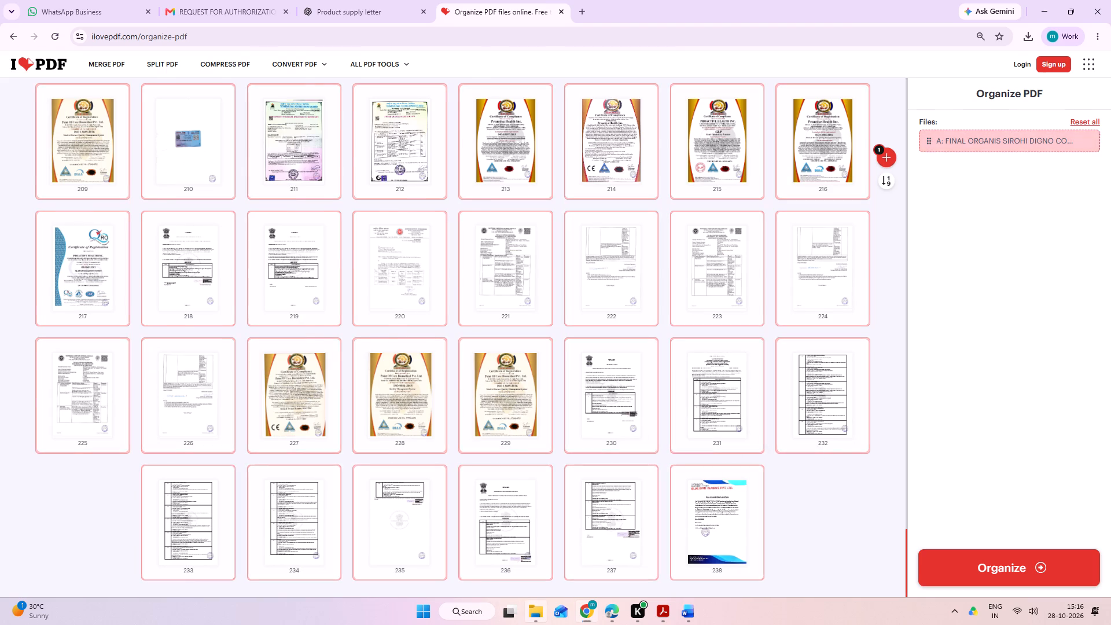
pyautogui.click(406, 32)
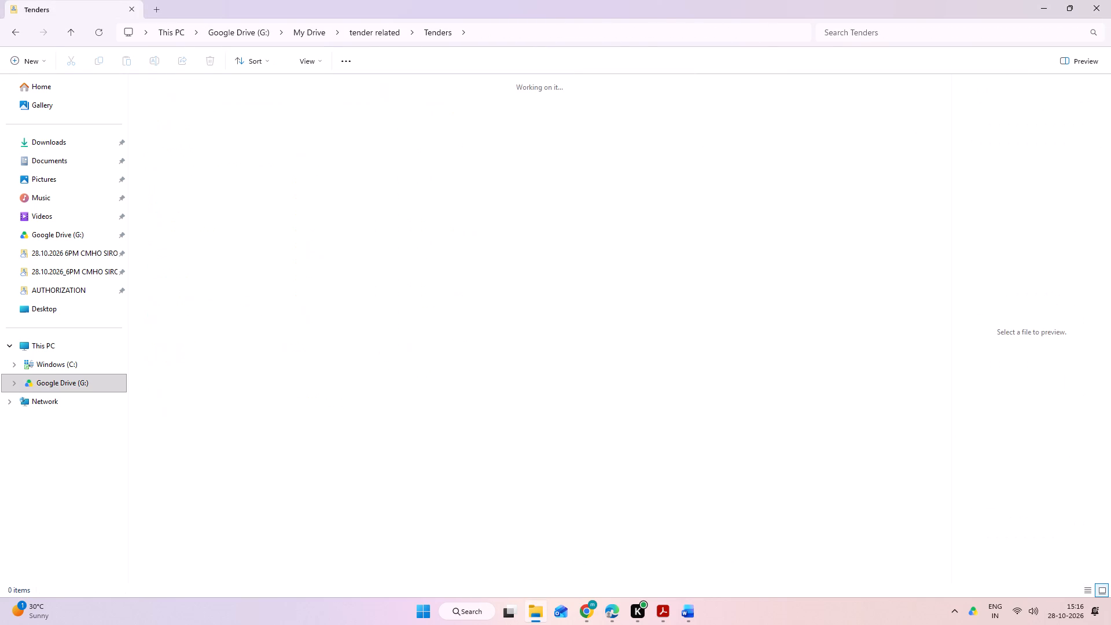
pyautogui.doubleClick(286, 242)
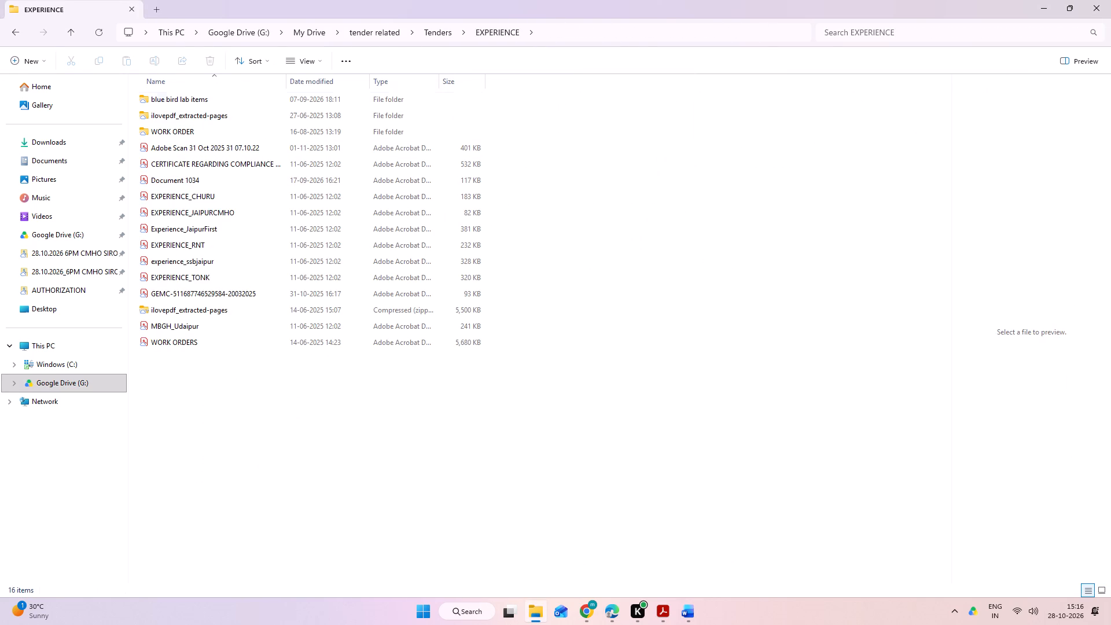
pyautogui.doubleClick(336, 100)
pyautogui.doubleClick(236, 105)
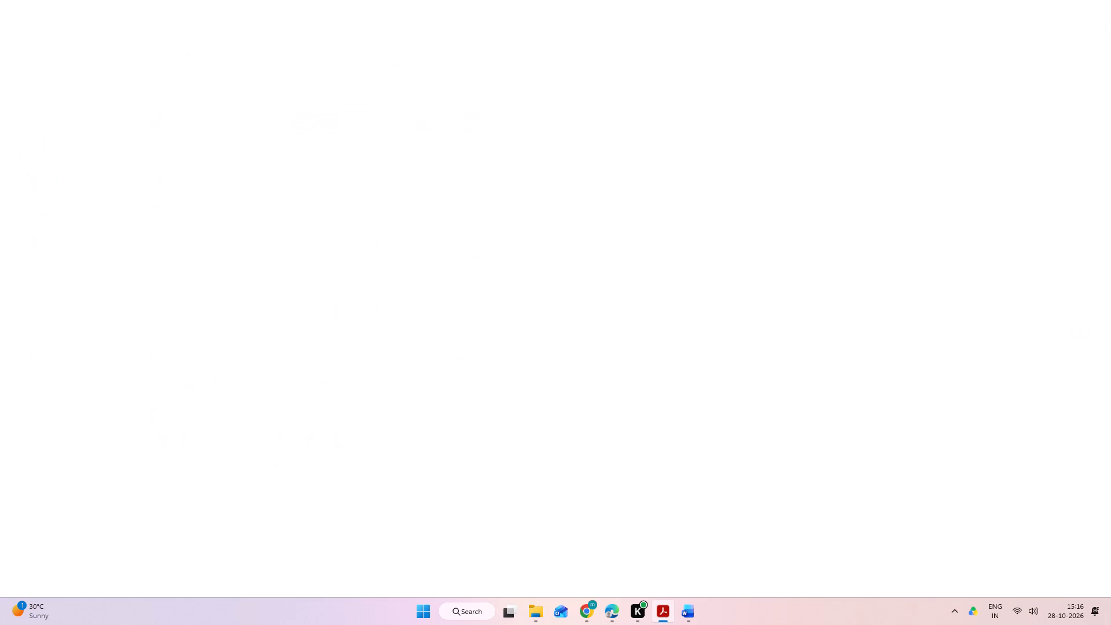
pyautogui.scroll(-6, 893, 257)
pyautogui.click(1037, 11)
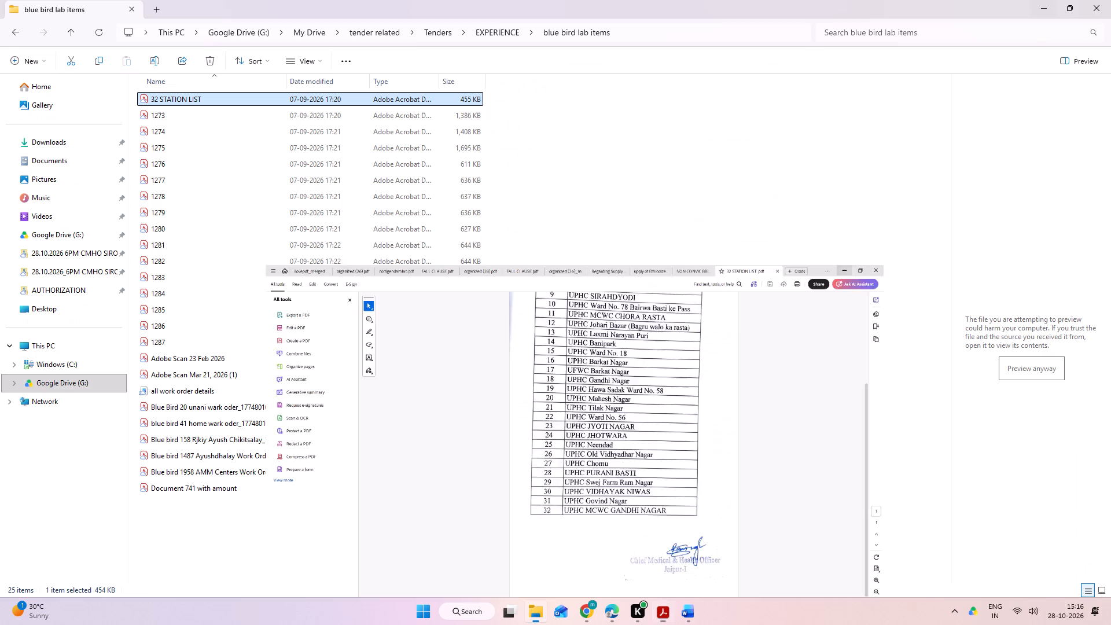
# Examine the work orders in Adobe Scan 23 Feb 2026 and Adobe Scan Mar 21, 2026 (1).
pyautogui.doubleClick(173, 359)
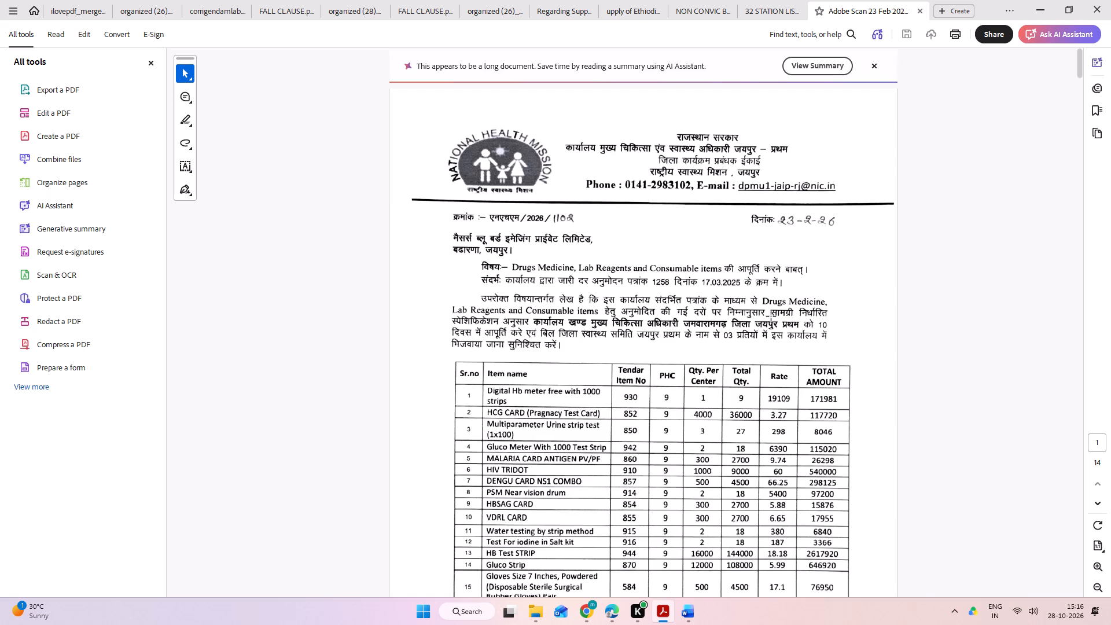
pyautogui.scroll(-5, 771, 317)
pyautogui.scroll(-6, 894, 252)
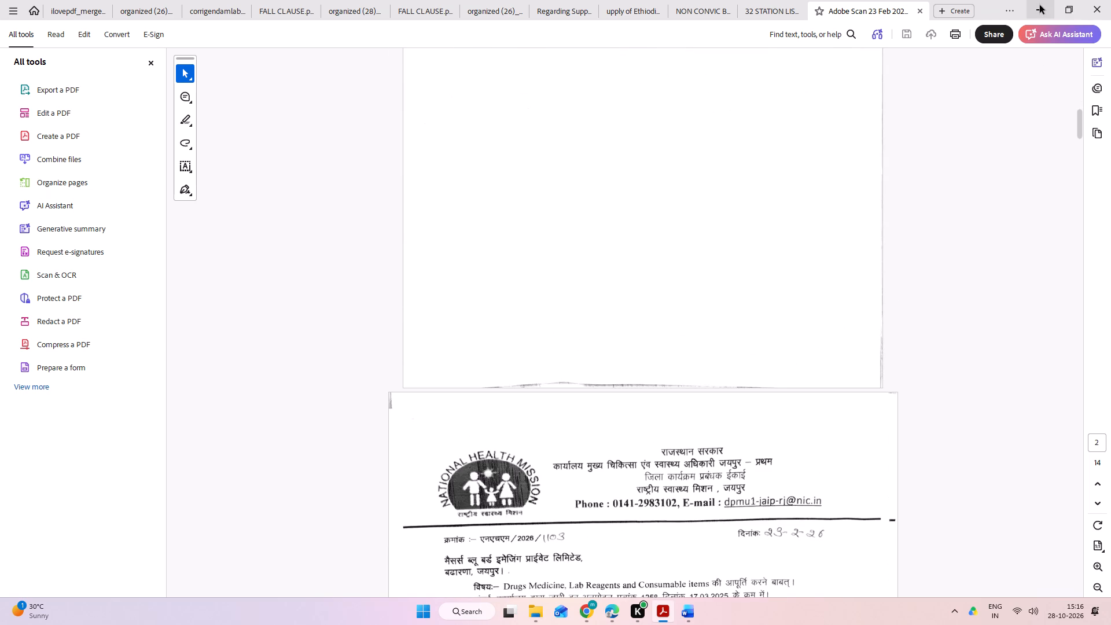
pyautogui.click(1040, 5)
pyautogui.doubleClick(306, 377)
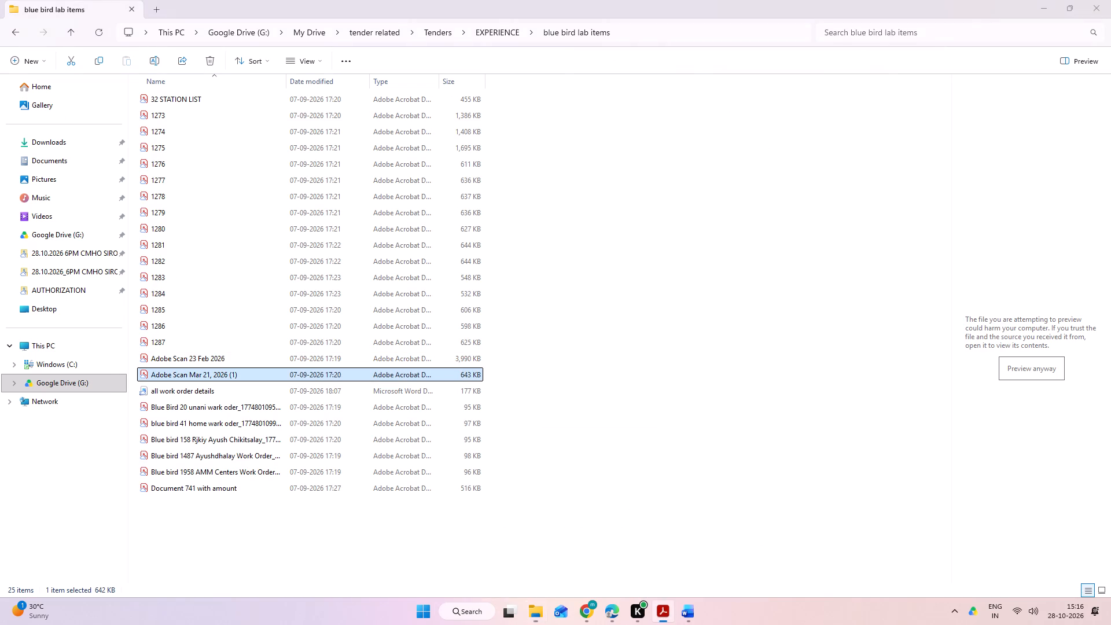
pyautogui.scroll(-6, 856, 299)
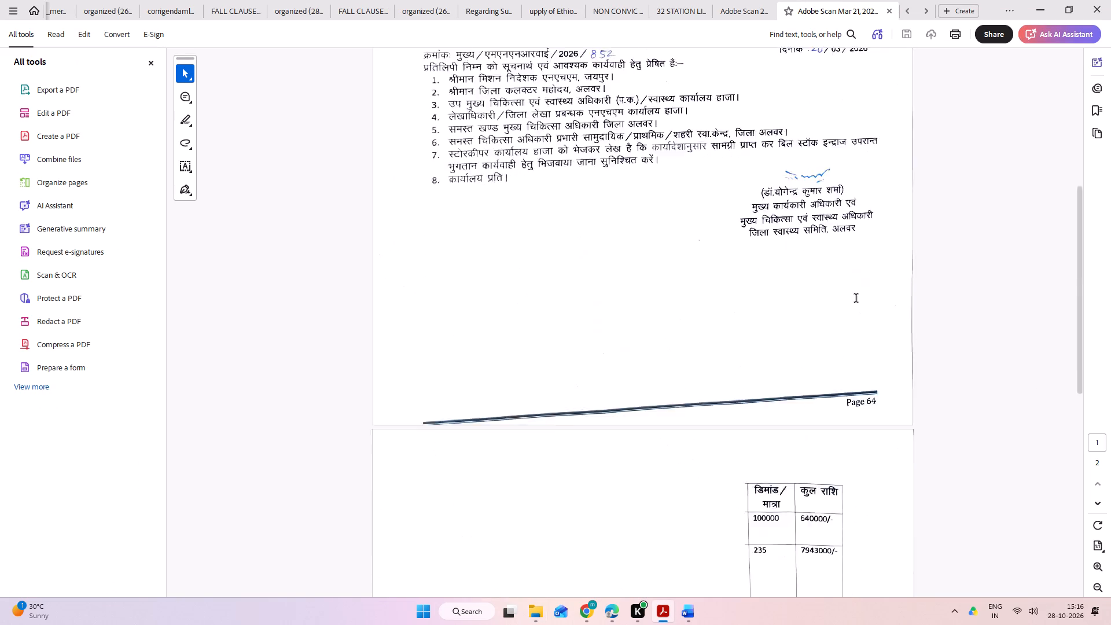
pyautogui.scroll(-12, 856, 299)
pyautogui.click(1038, 2)
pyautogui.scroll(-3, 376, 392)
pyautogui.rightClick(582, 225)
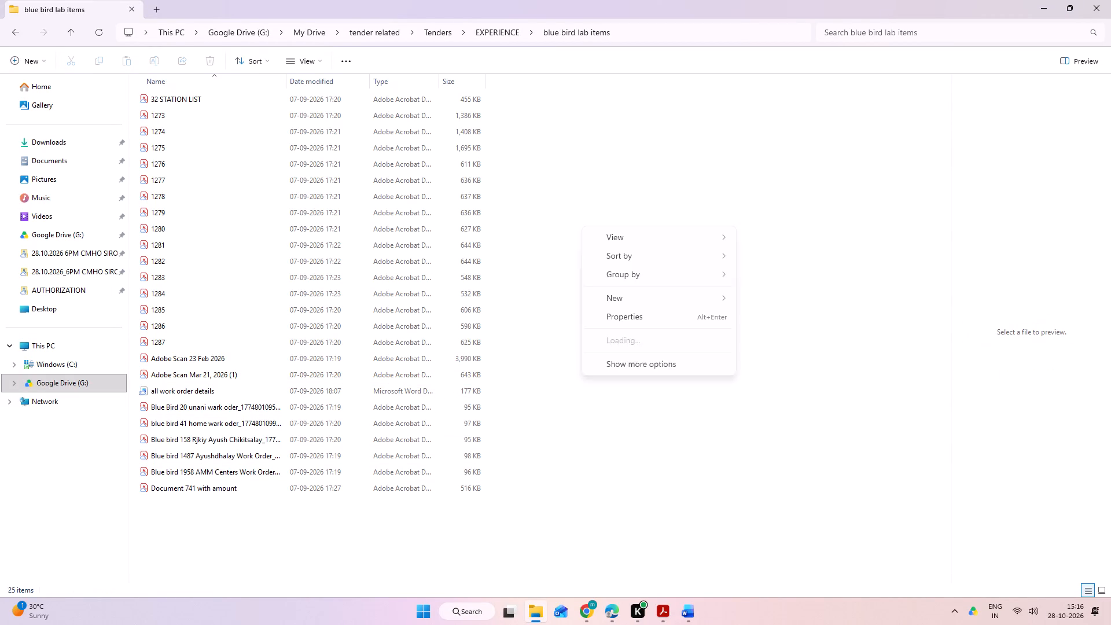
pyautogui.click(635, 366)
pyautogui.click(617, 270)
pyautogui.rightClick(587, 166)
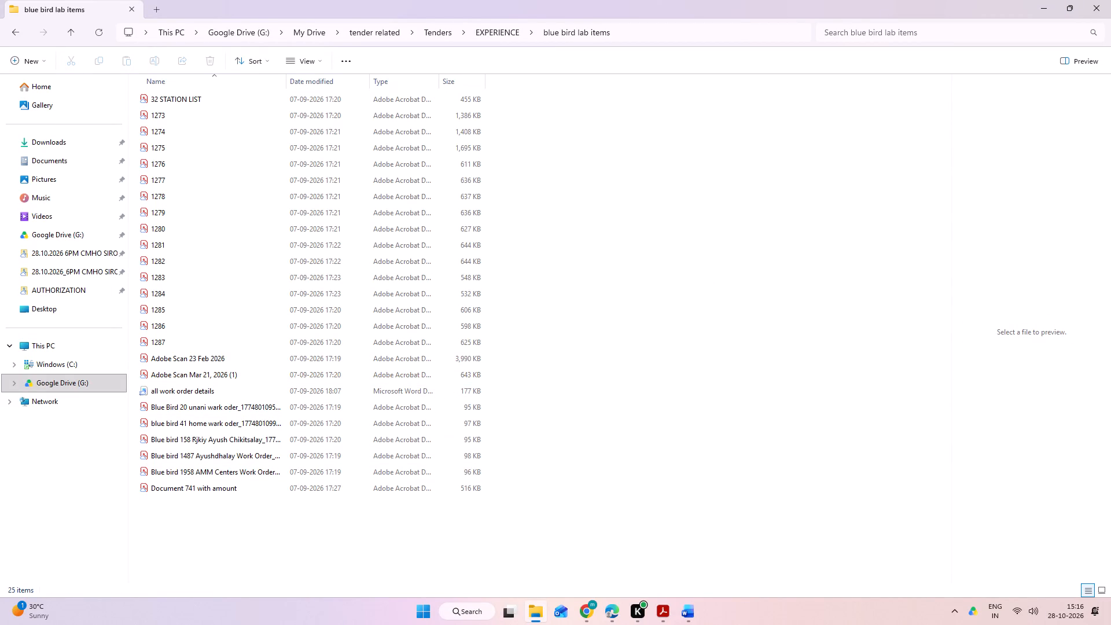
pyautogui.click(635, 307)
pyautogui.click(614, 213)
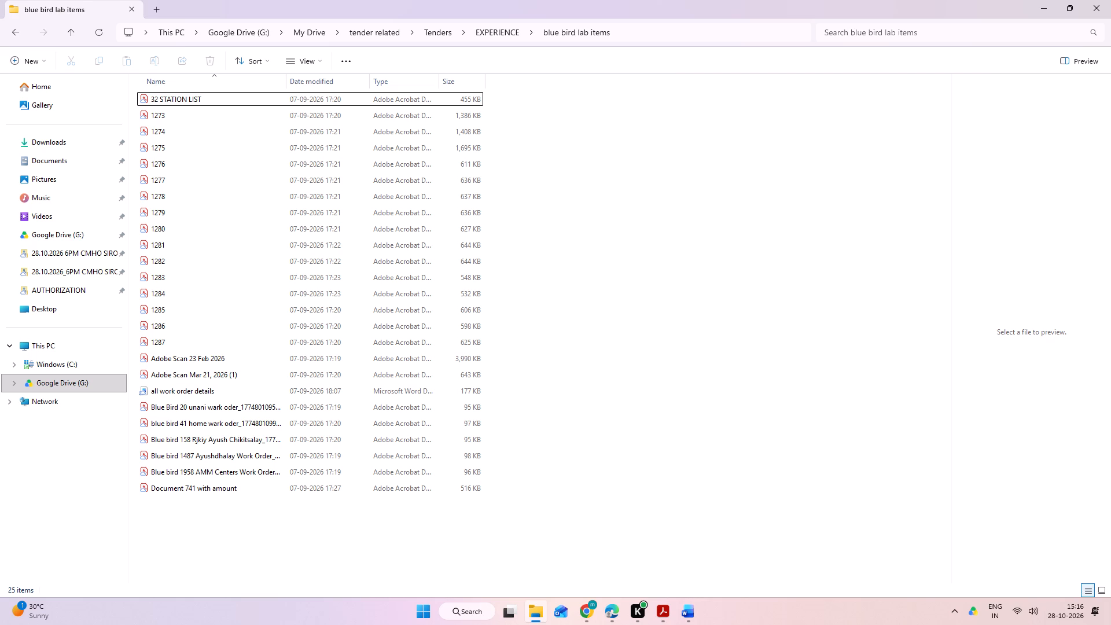
# Open Document 741 with amount and read its supply letter and item quantity table.
pyautogui.doubleClick(230, 490)
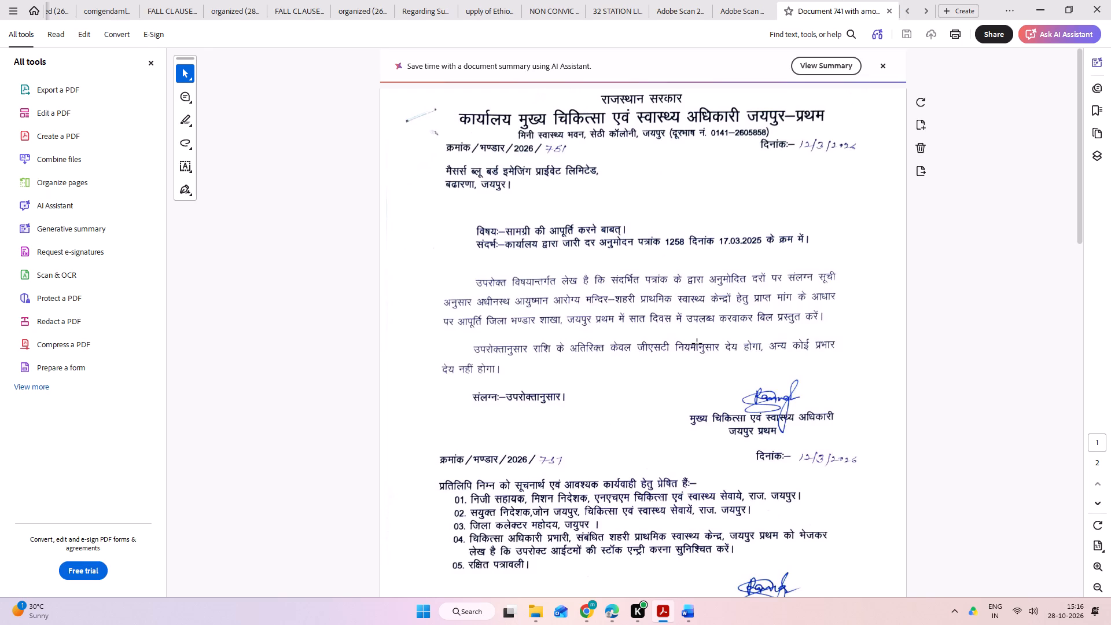
pyautogui.scroll(-13, 697, 344)
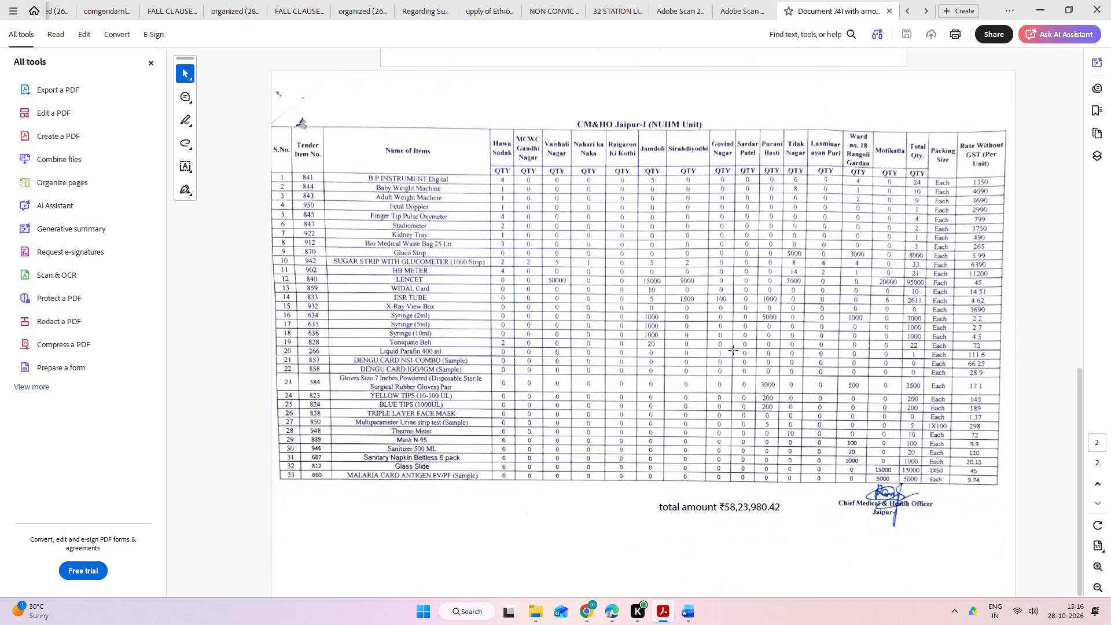
pyautogui.scroll(10, 737, 354)
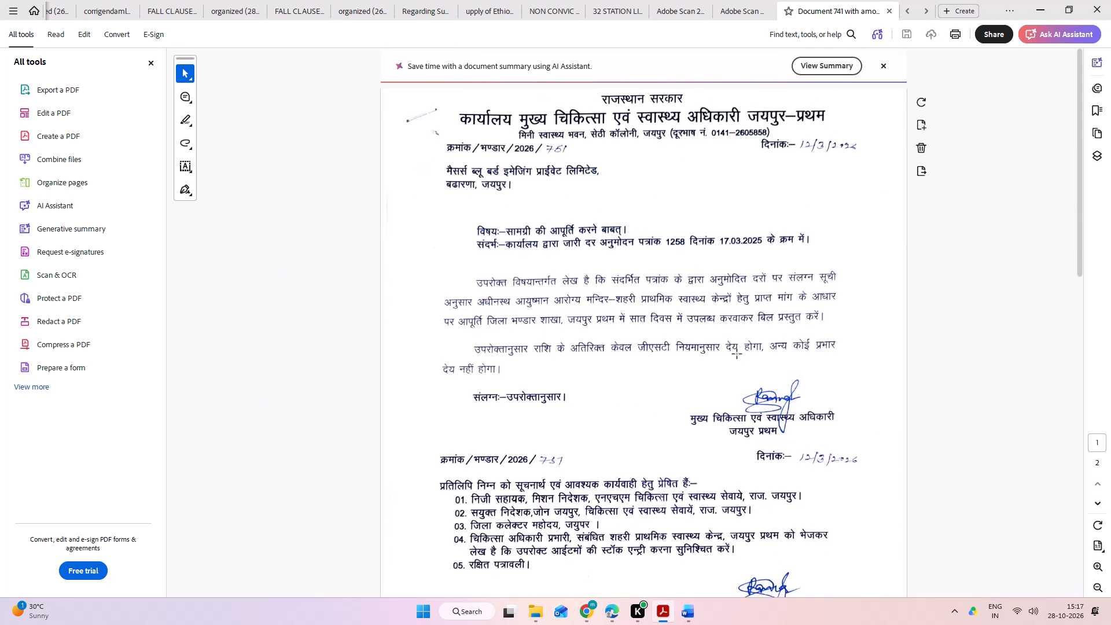
pyautogui.scroll(-8, 737, 354)
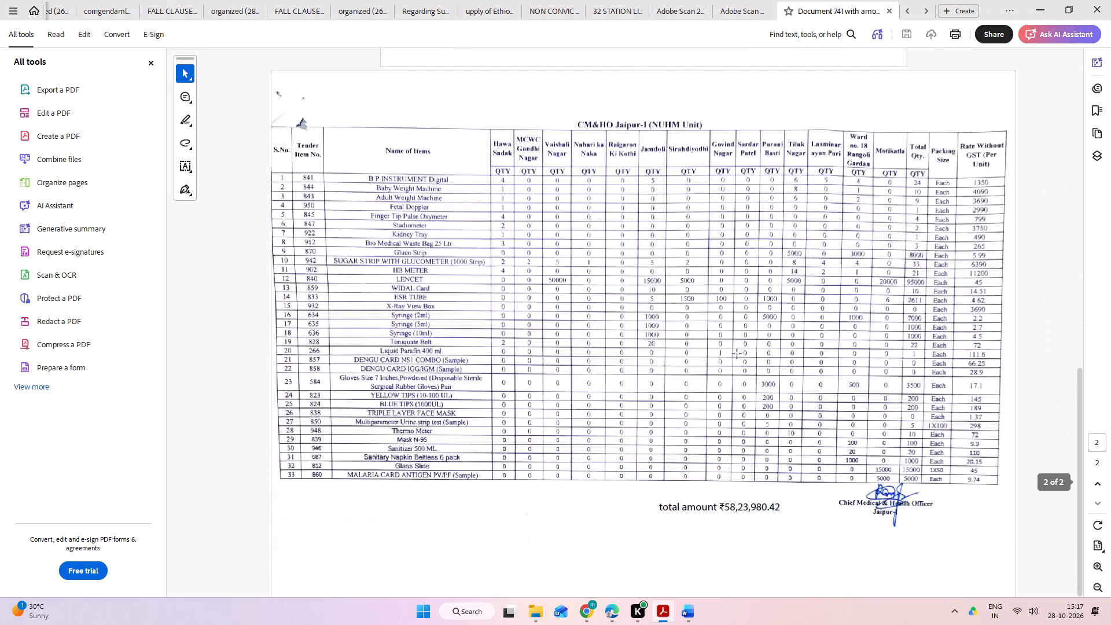
pyautogui.click(1032, 12)
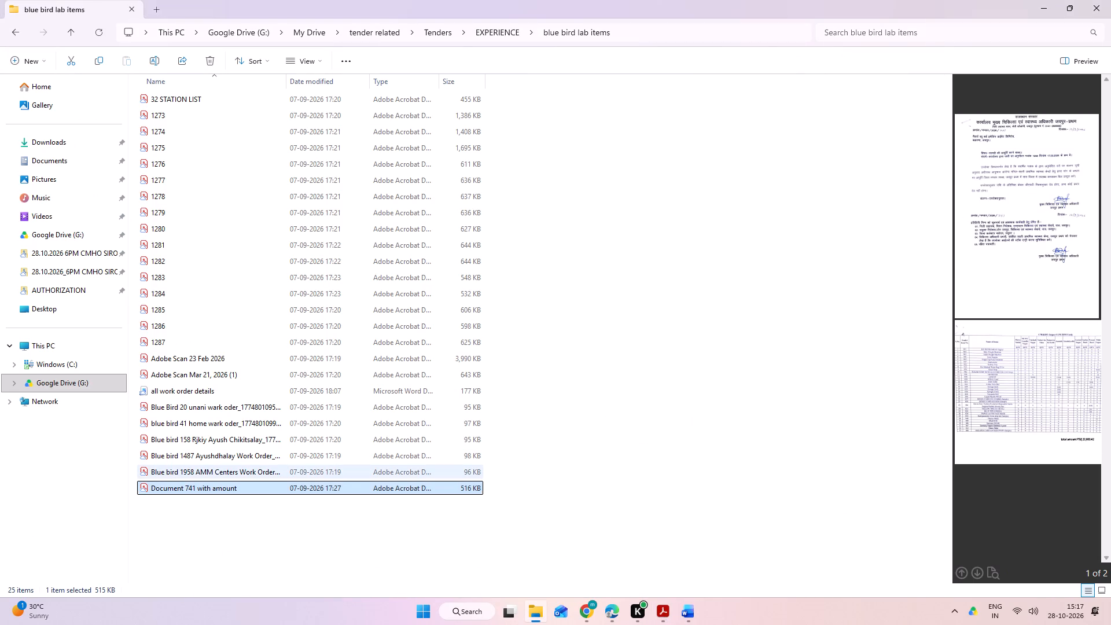
# Go back to the EXPERIENCE folder and view the certificate in Adobe Scan 31 Oct 2025 31 07.10.22.
pyautogui.click(485, 32)
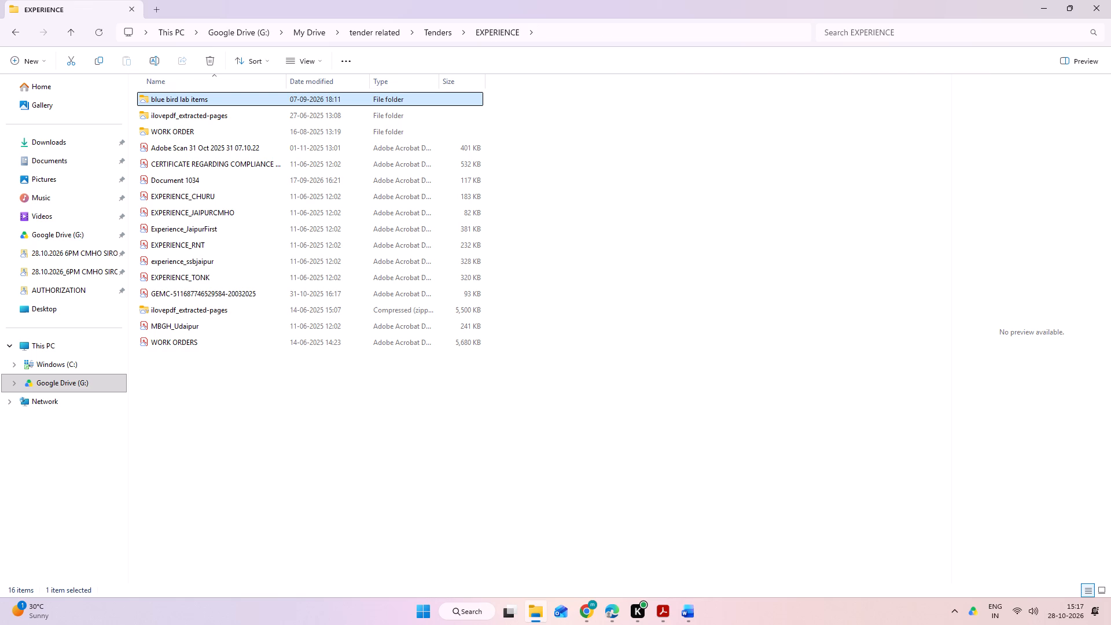
pyautogui.doubleClick(277, 150)
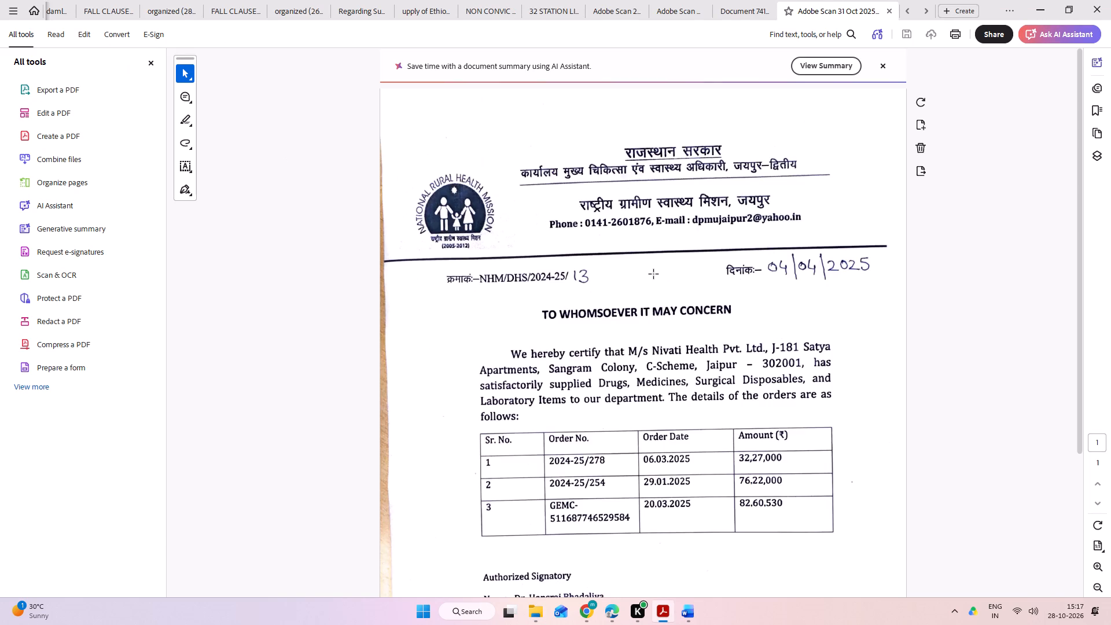
pyautogui.click(1035, 12)
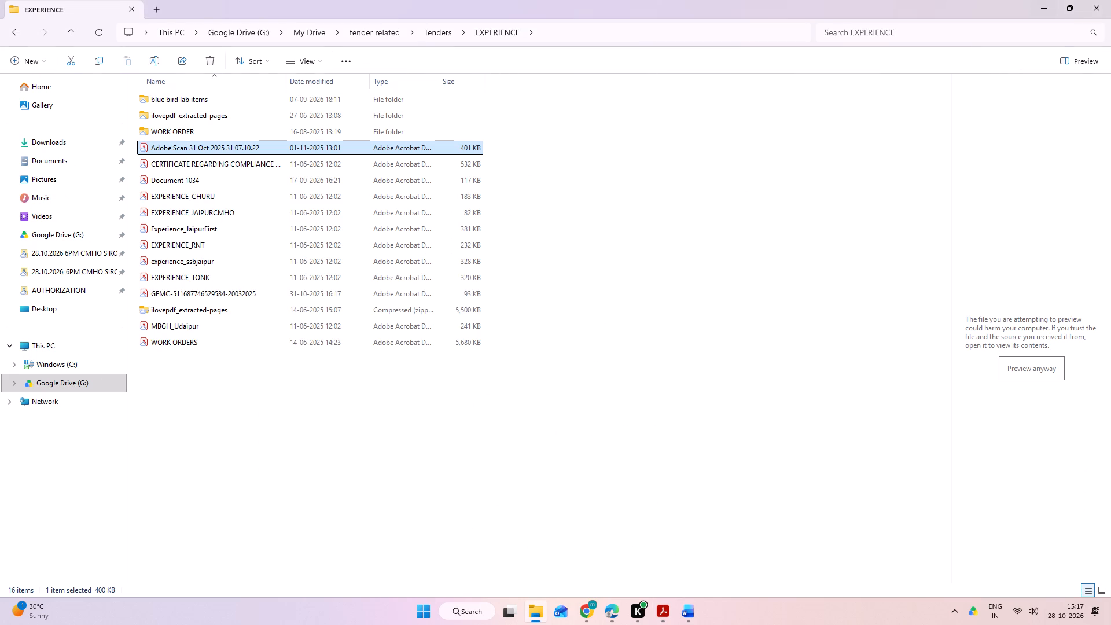
# Switch back to iLovePDF in Chrome and look back through the tender's page thumbnails towards the earlier pages.
pyautogui.click(597, 617)
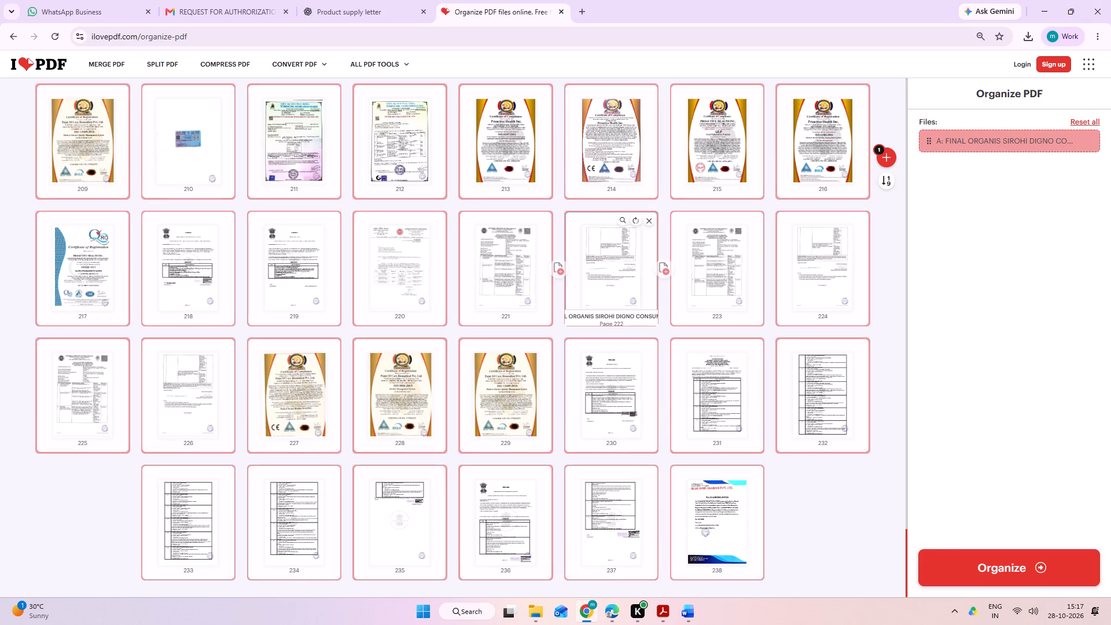
pyautogui.scroll(-7, 805, 387)
pyautogui.scroll(9, 803, 386)
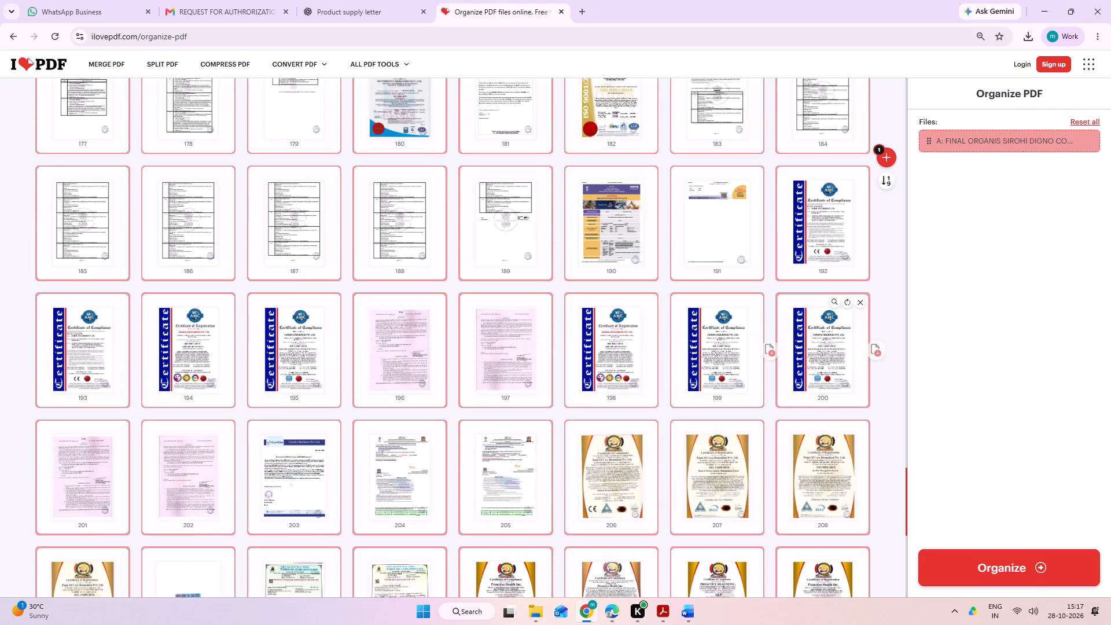
pyautogui.scroll(14, 803, 386)
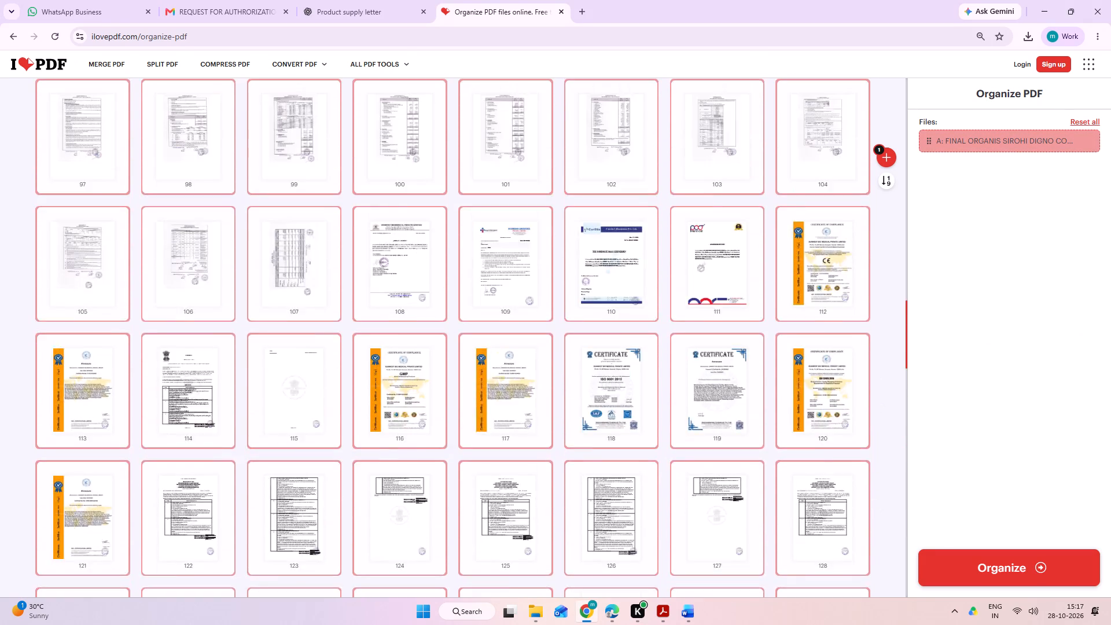
pyautogui.scroll(12, 803, 386)
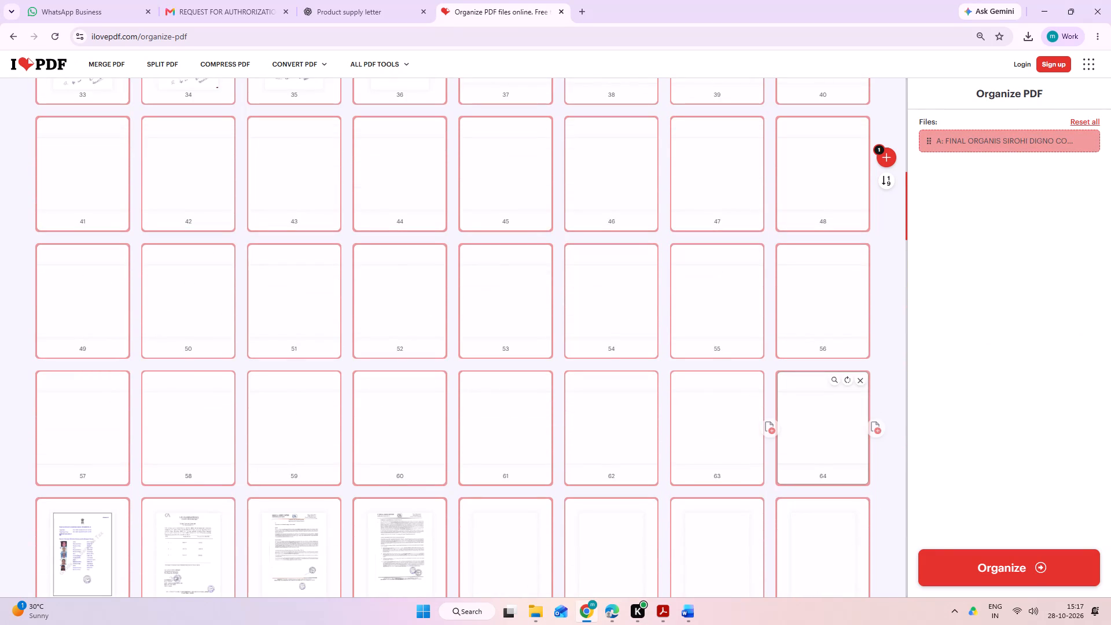
pyautogui.scroll(2, 803, 386)
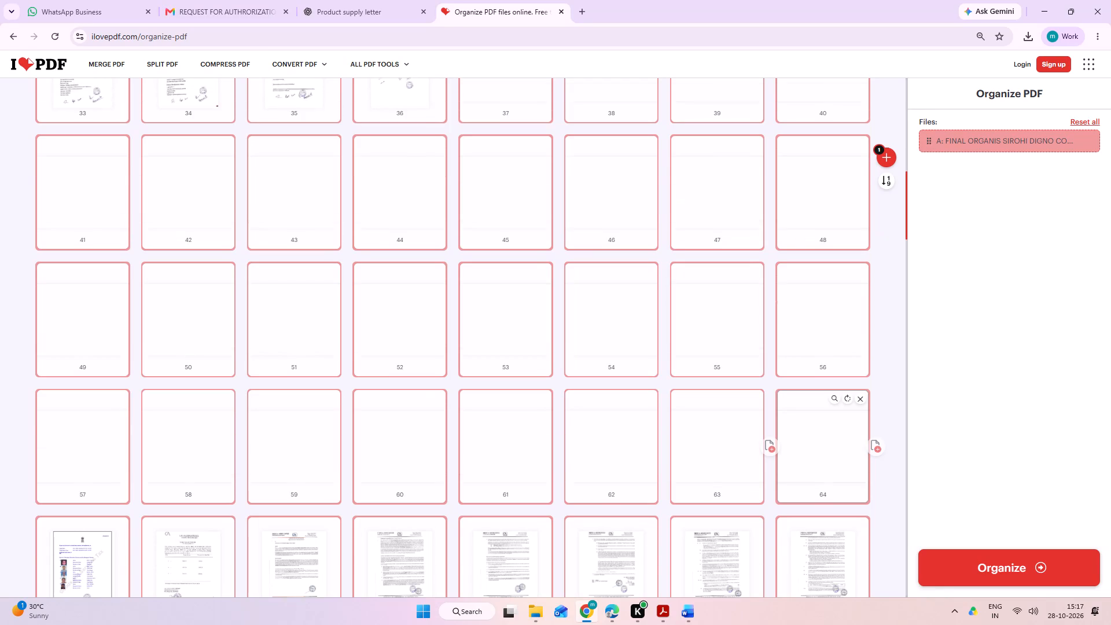
pyautogui.scroll(2, 803, 386)
pyautogui.scroll(-4, 803, 386)
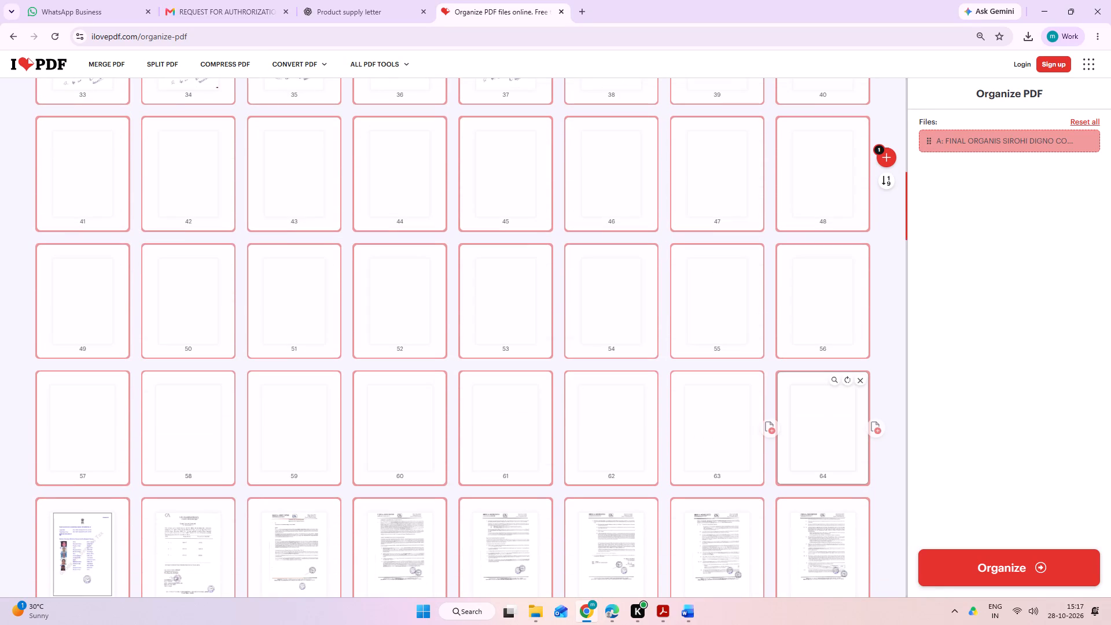
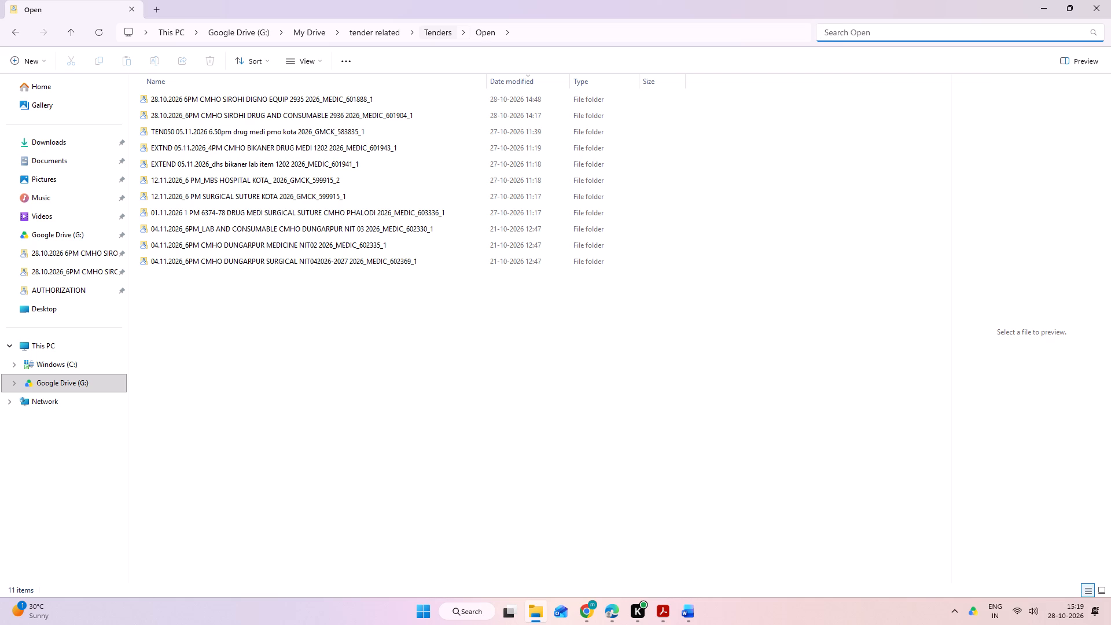
# Search the Tenders folder for ESIC, and replace that search with AYU.
pyautogui.click(447, 38)
pyautogui.click(858, 35)
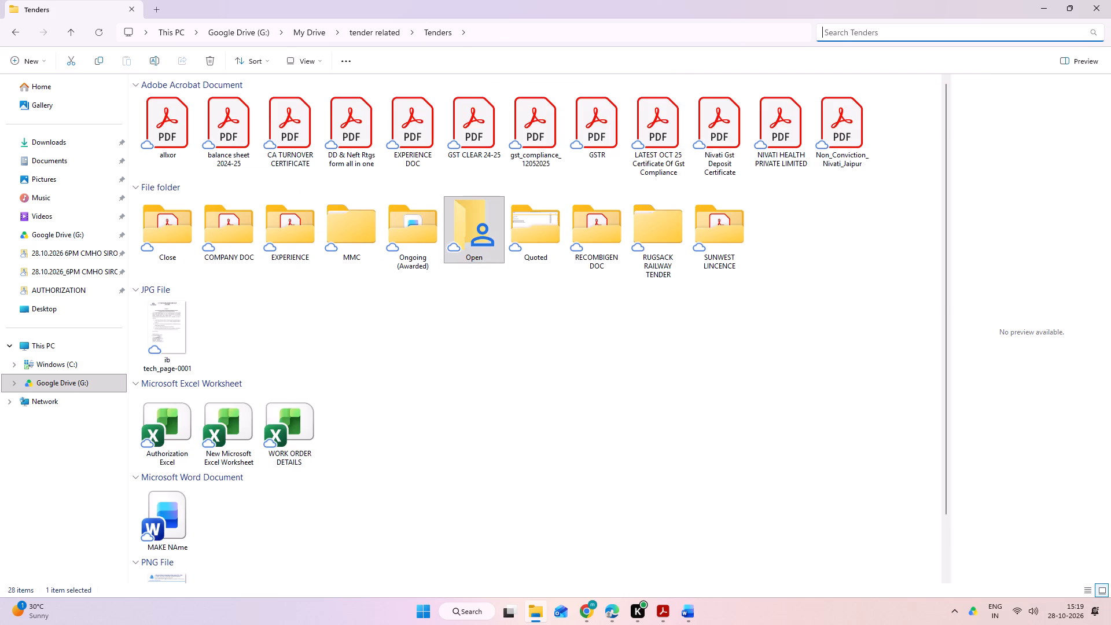
pyautogui.write('ESIC')
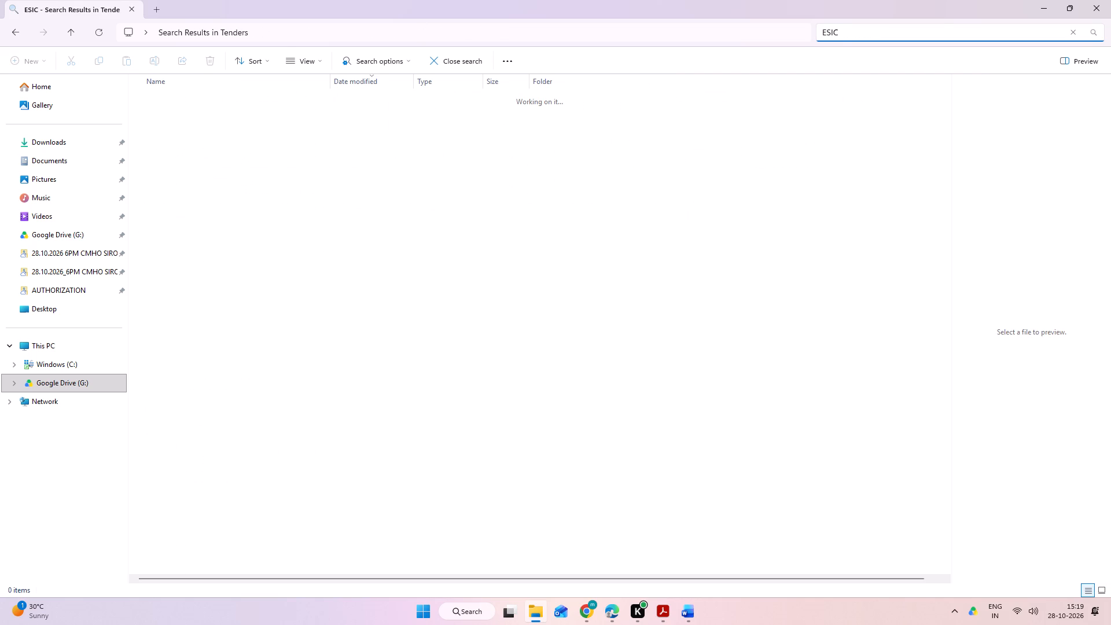
pyautogui.press('BackSpace')
pyautogui.press('BackSpace')
pyautogui.press('BackSpace')
pyautogui.press('BackSpace')
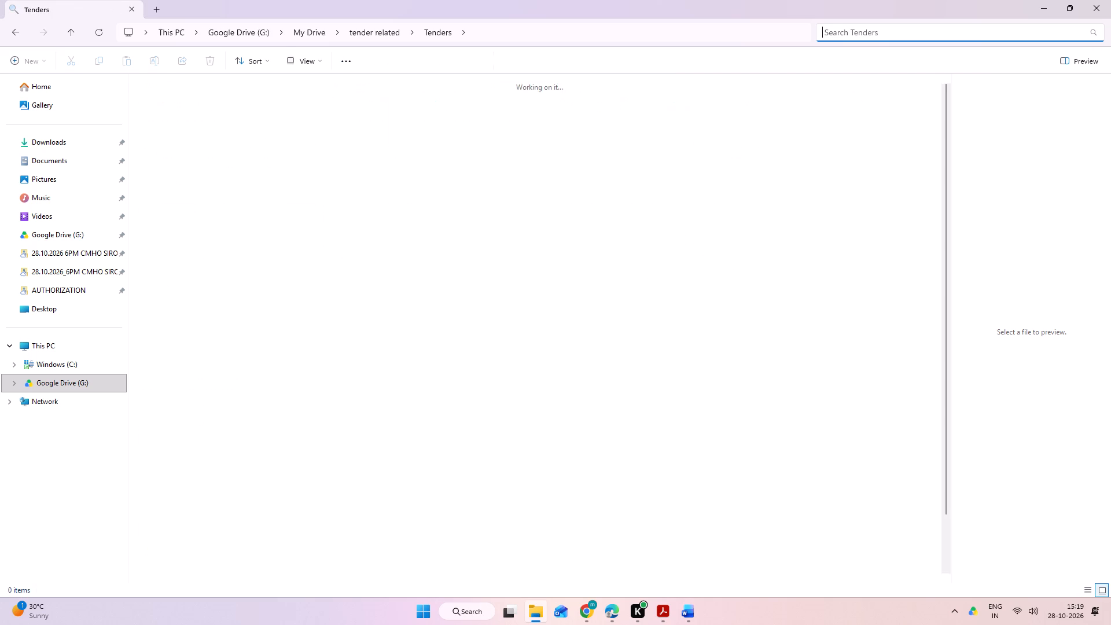
pyautogui.press('a')
pyautogui.write('YU')
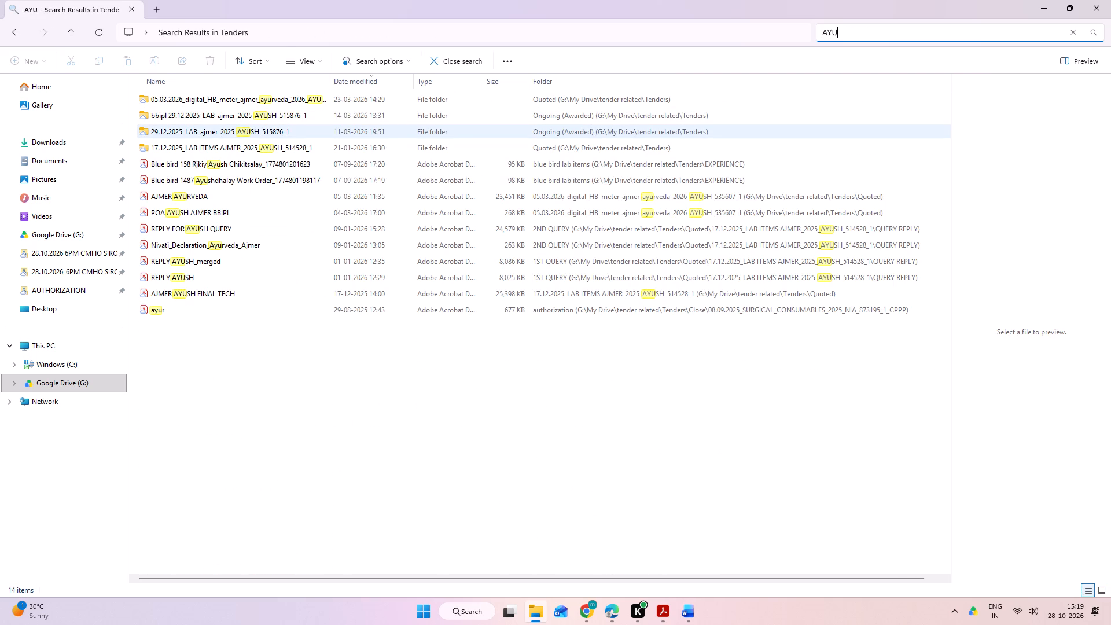
# Open BBIPL EXPERIENCE 1 from the TENDER folder of bbipl 29.12.2025_LAB_ajmer_2025_AYUSH_515876_1 and view its supply certificate.
pyautogui.doubleClick(282, 119)
pyautogui.doubleClick(206, 102)
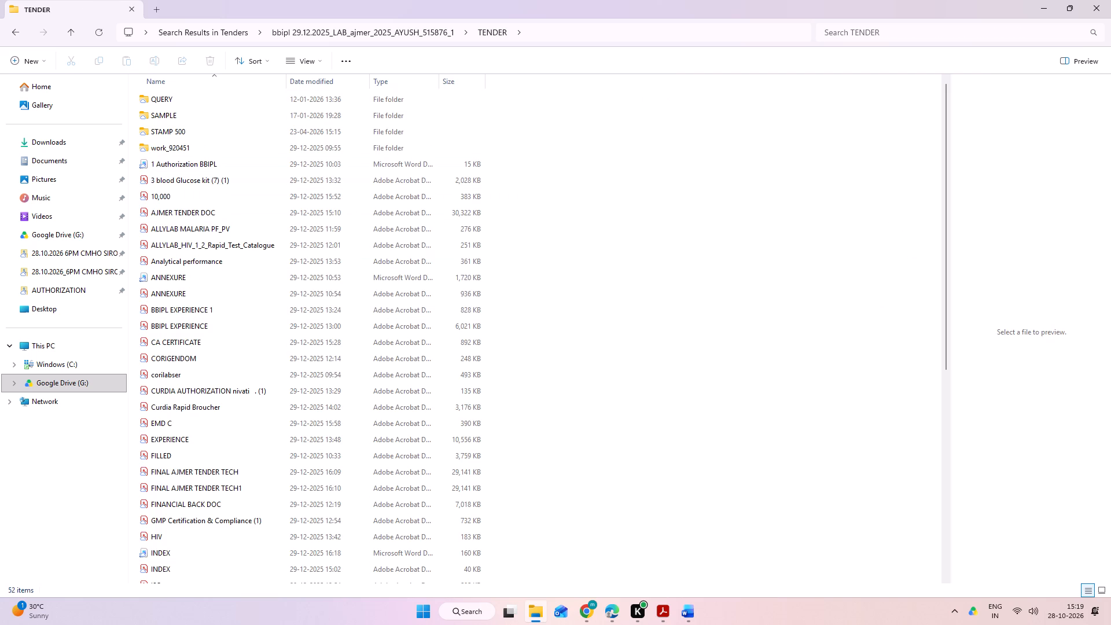
pyautogui.doubleClick(234, 312)
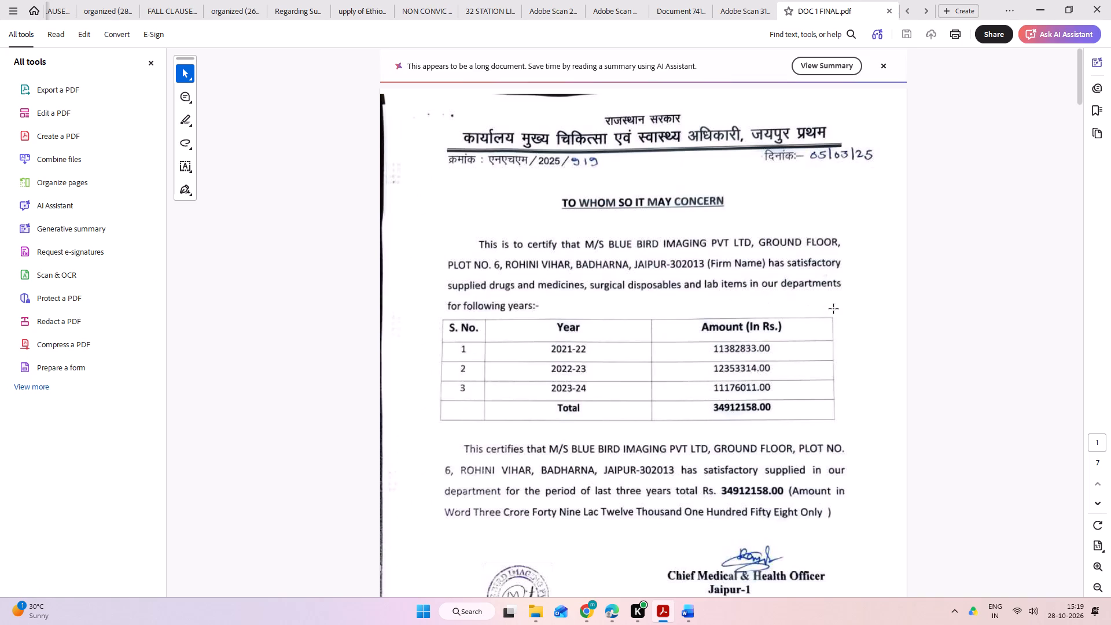
pyautogui.scroll(-2, 861, 314)
pyautogui.scroll(2, 861, 314)
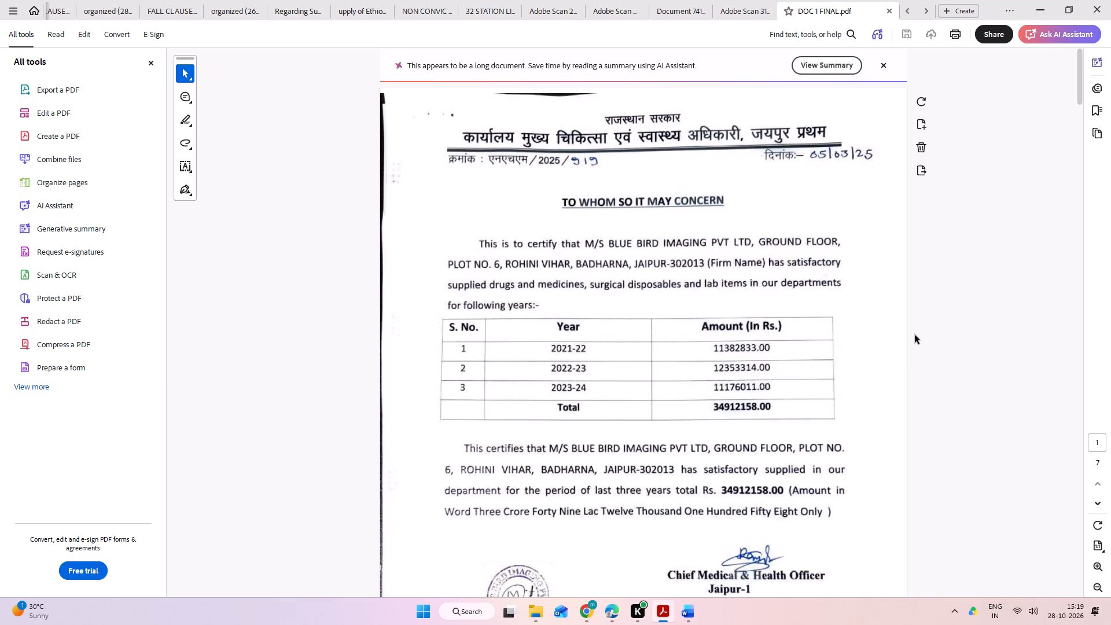
# Copy the scanned image of the Jaipur-1 supply certificate on the first page.
pyautogui.click(772, 246)
pyautogui.rightClick(754, 220)
pyautogui.click(782, 232)
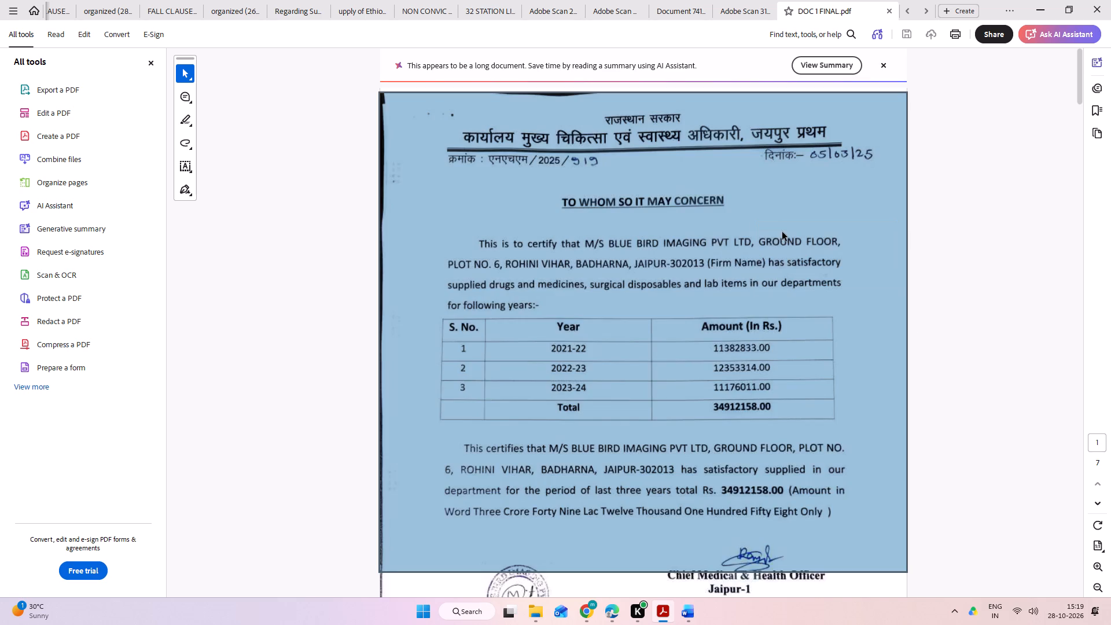
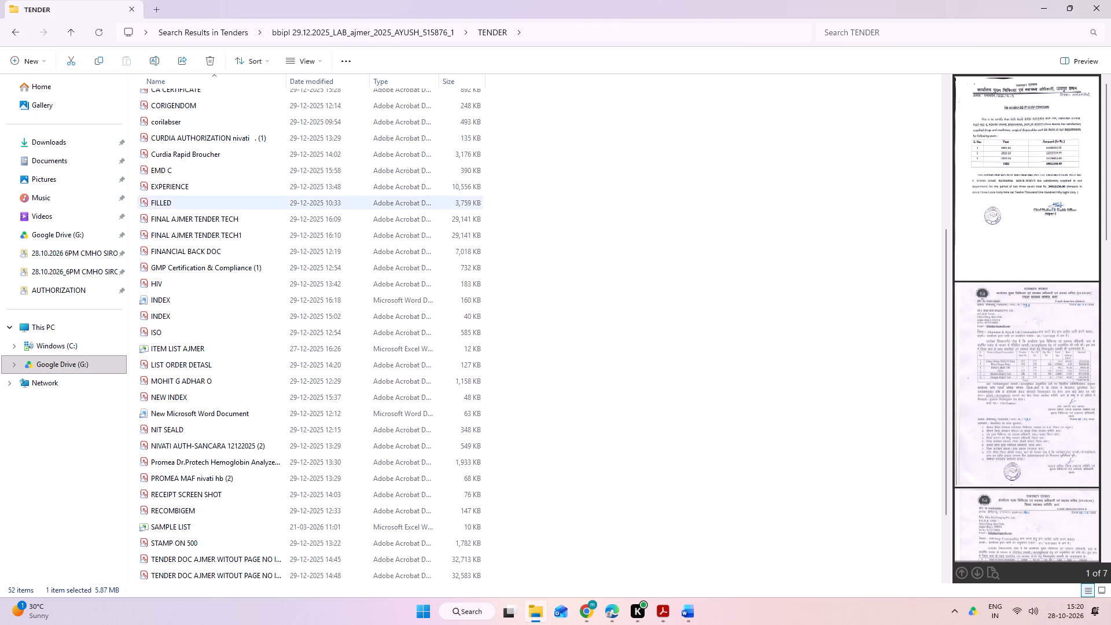
# Open the EXPERIENCE PDF from the Ajmer AYUSH TENDER folder and look through its supply orders.
pyautogui.doubleClick(288, 189)
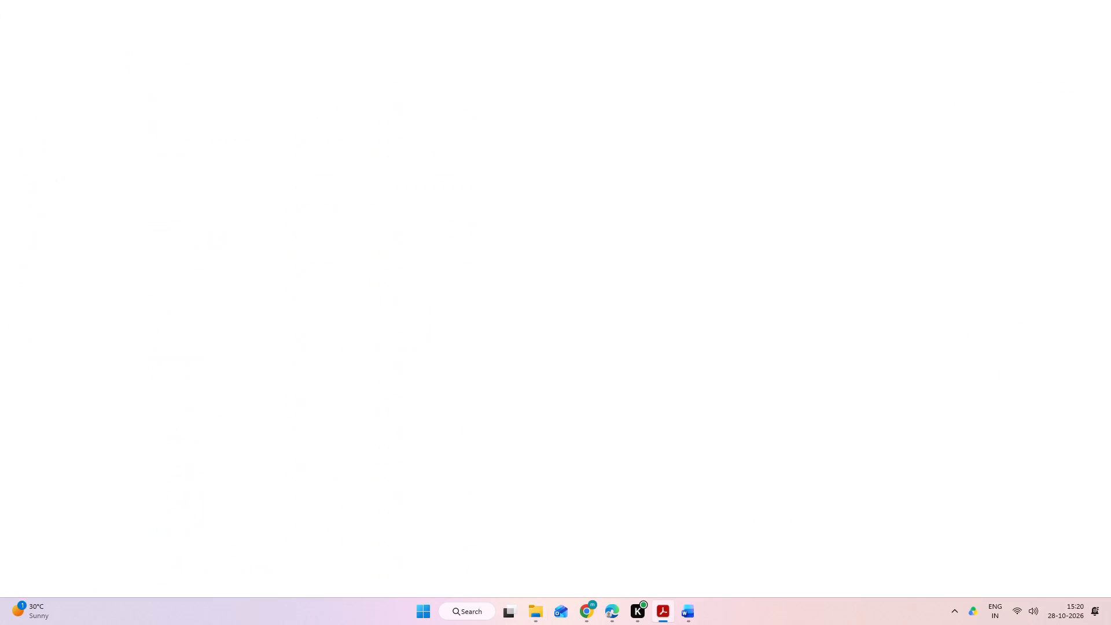
pyautogui.scroll(-8, 761, 367)
pyautogui.click(1040, 8)
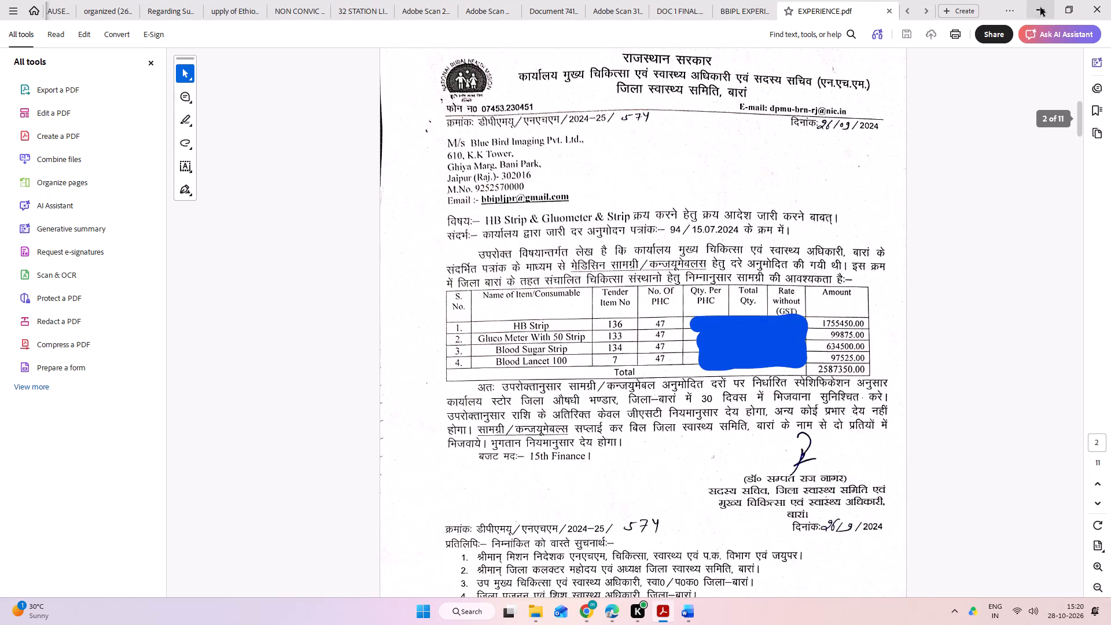
# Return to the main Tenders folder and search it for BBIPL.
pyautogui.click(8, 33)
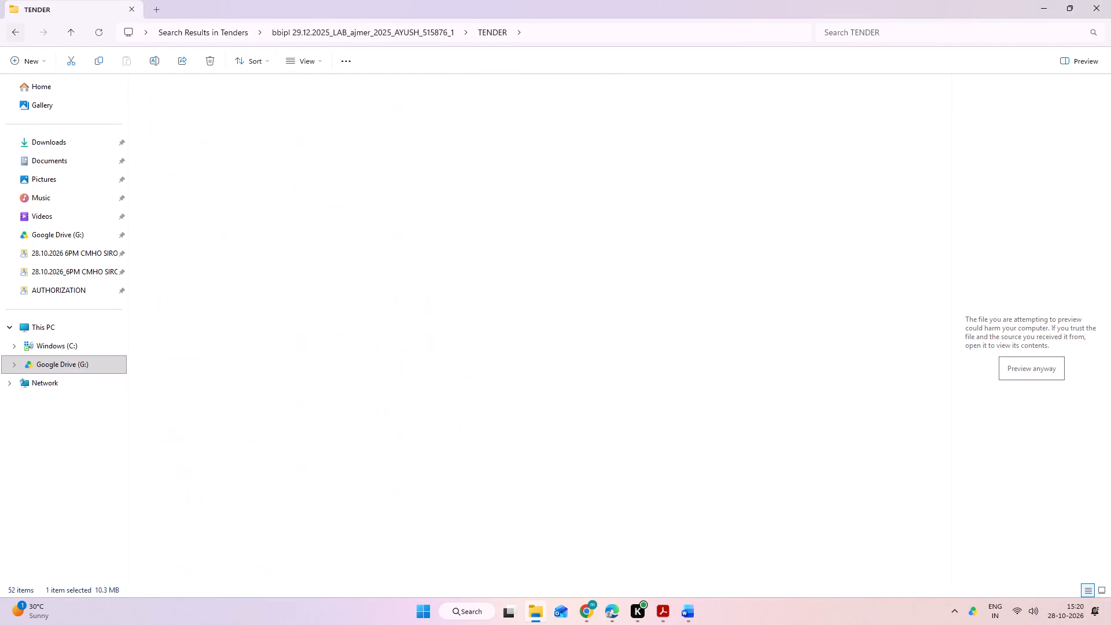
pyautogui.click(18, 28)
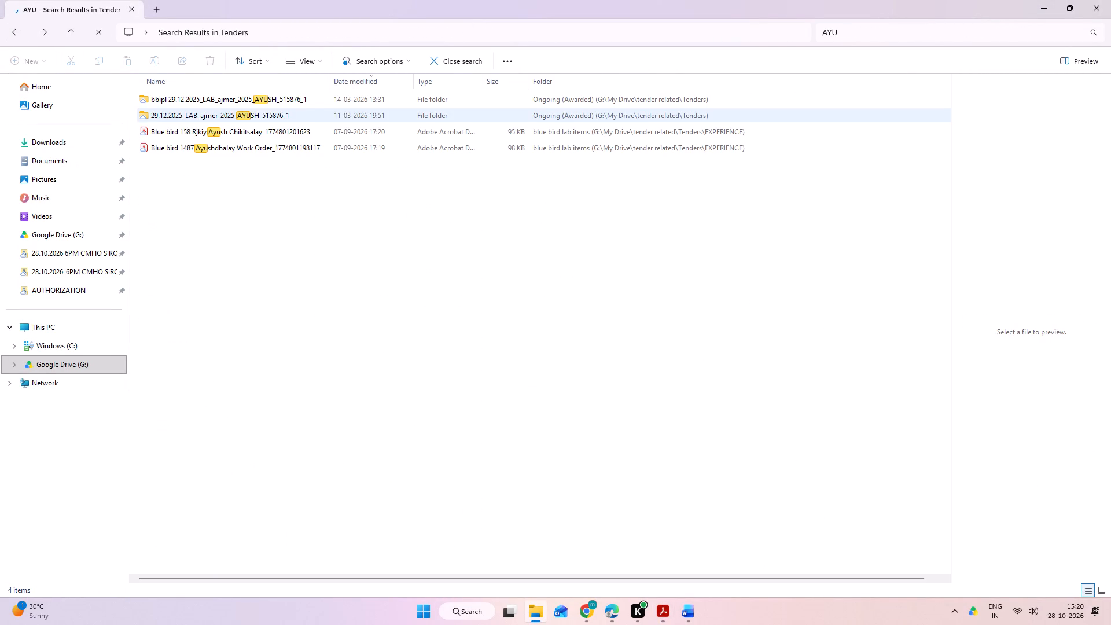
pyautogui.click(18, 31)
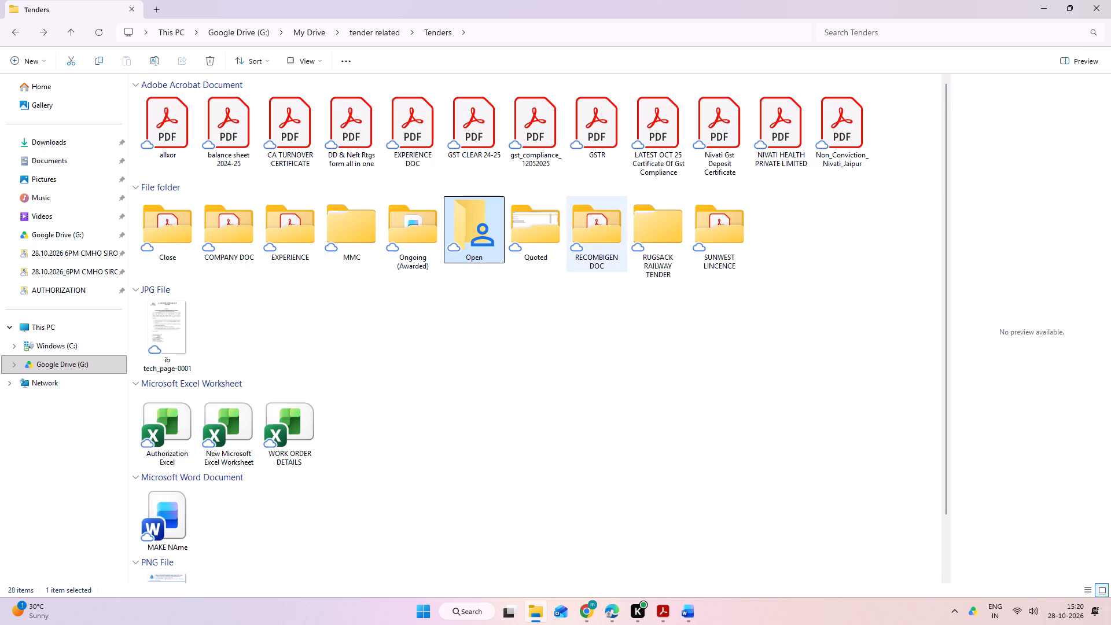
pyautogui.click(896, 33)
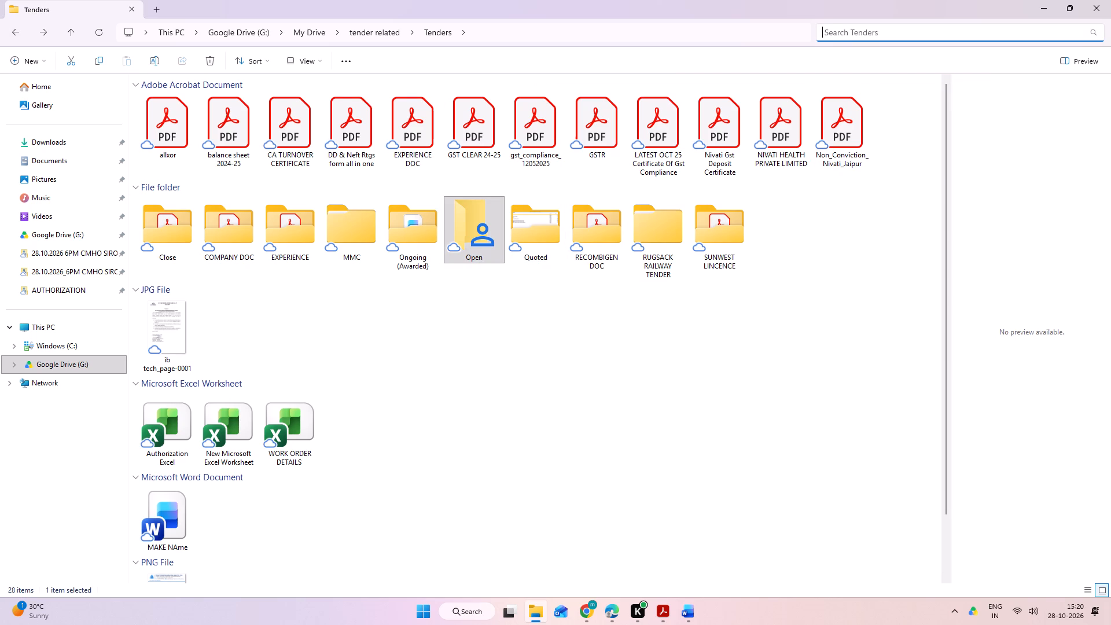
pyautogui.write('BBIPL')
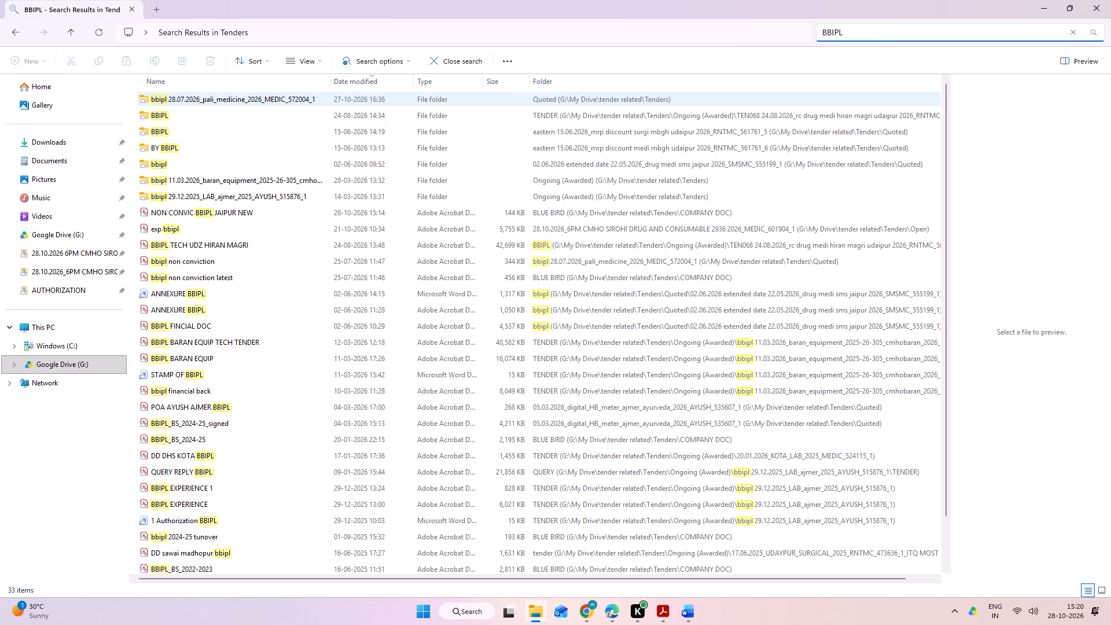
# Open the EXPERIENCE PDF in the bbipl 28.07.2026_pali_medicine_2026_MEDIC_572004_1 folder and view its supply certificate.
pyautogui.doubleClick(263, 100)
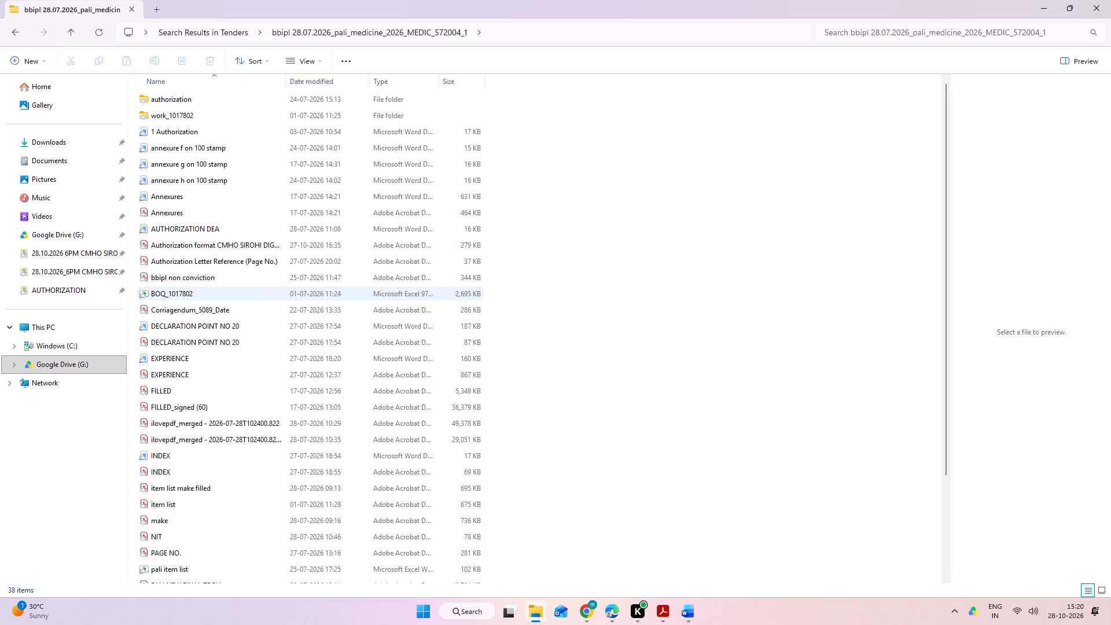
pyautogui.click(642, 348)
pyautogui.scroll(-8, 480, 403)
pyautogui.doubleClick(248, 253)
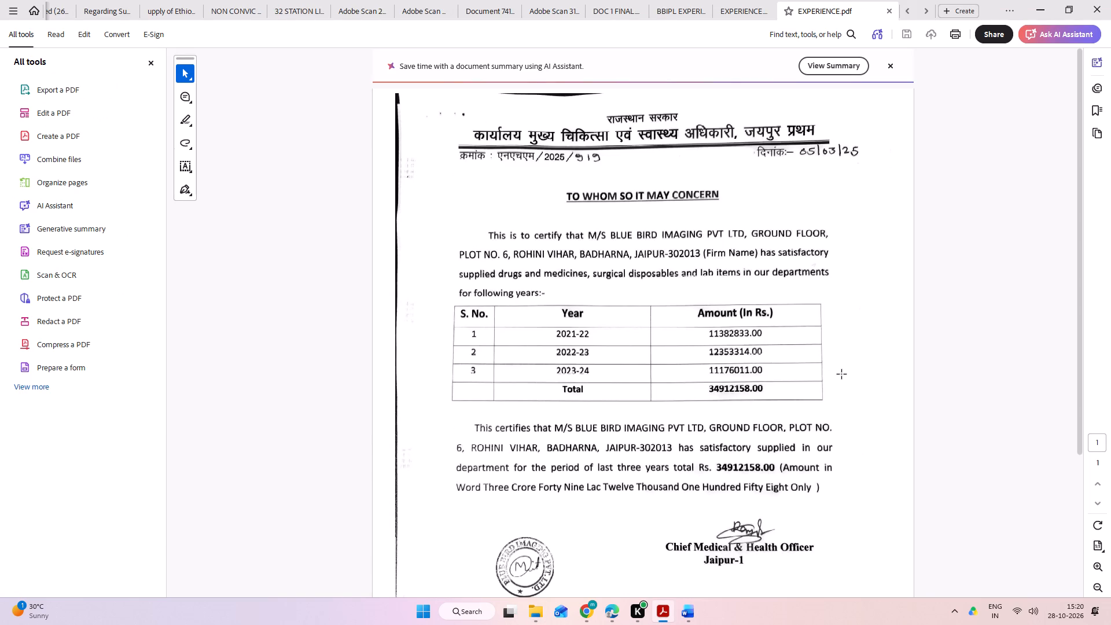
pyautogui.scroll(-14, 880, 355)
pyautogui.click(1033, 3)
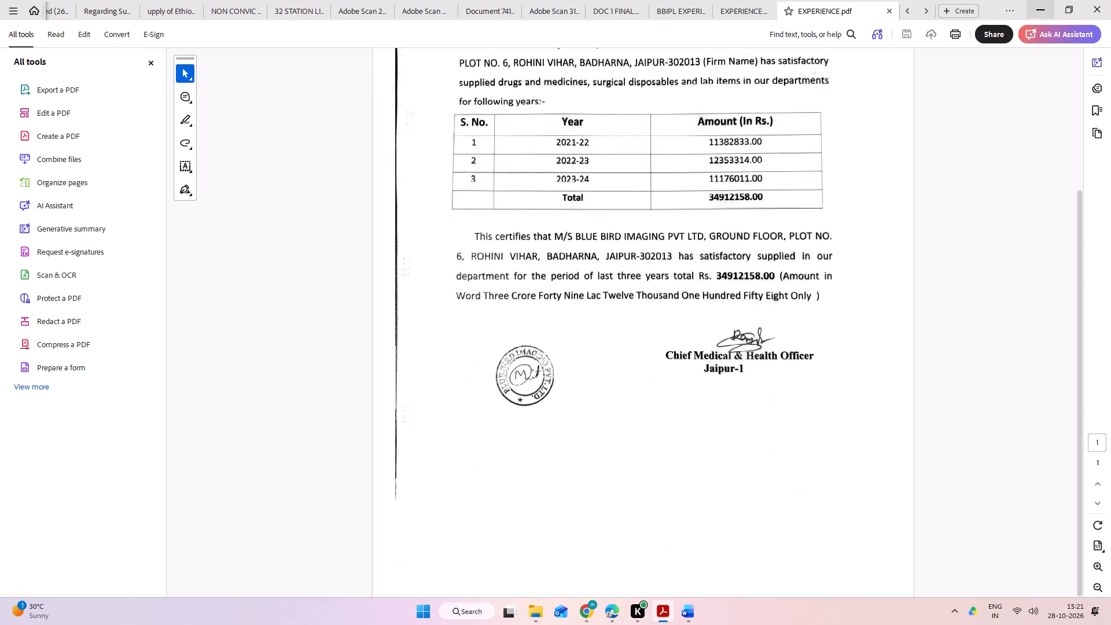
# Check the Udaipur Hiran Magri BBIPL folder and the BY BBIPL folder from the search results for experience documents.
pyautogui.click(14, 29)
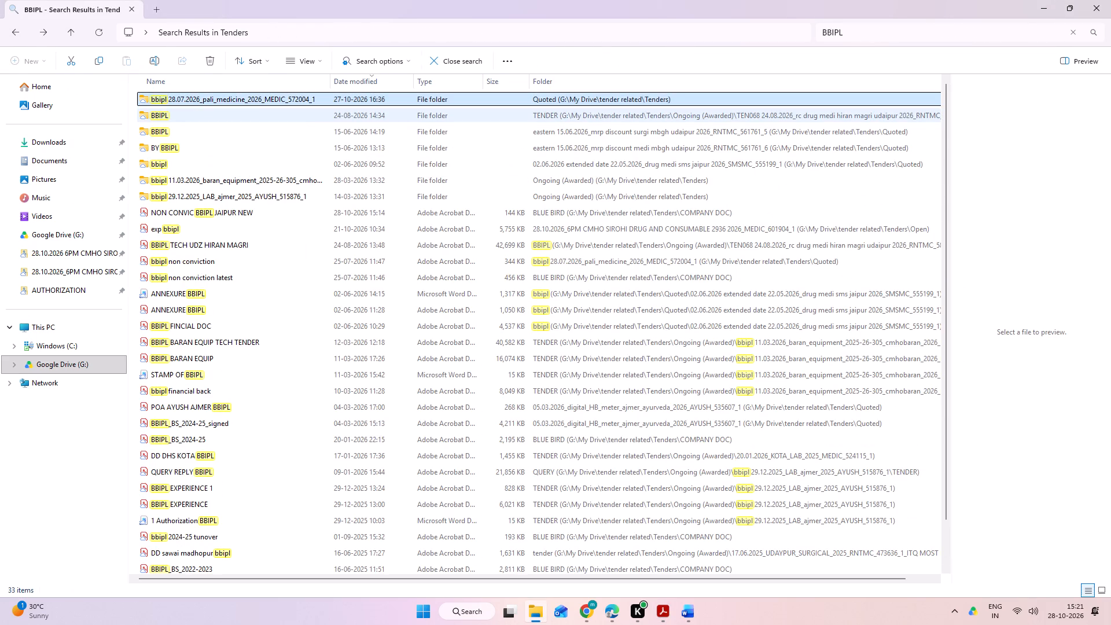
pyautogui.doubleClick(207, 117)
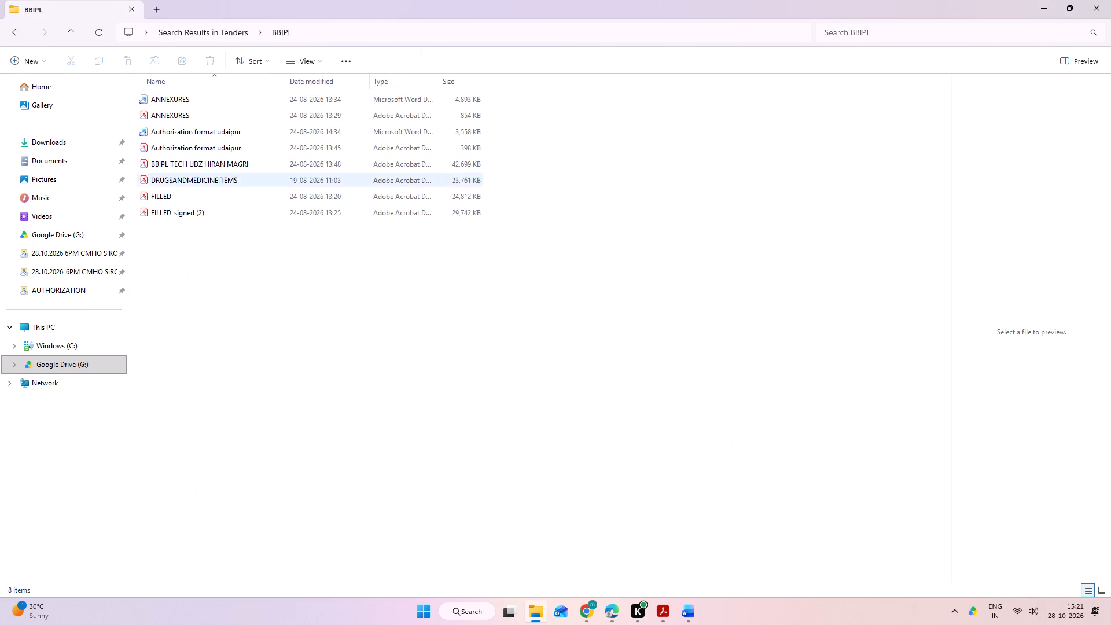
pyautogui.click(19, 27)
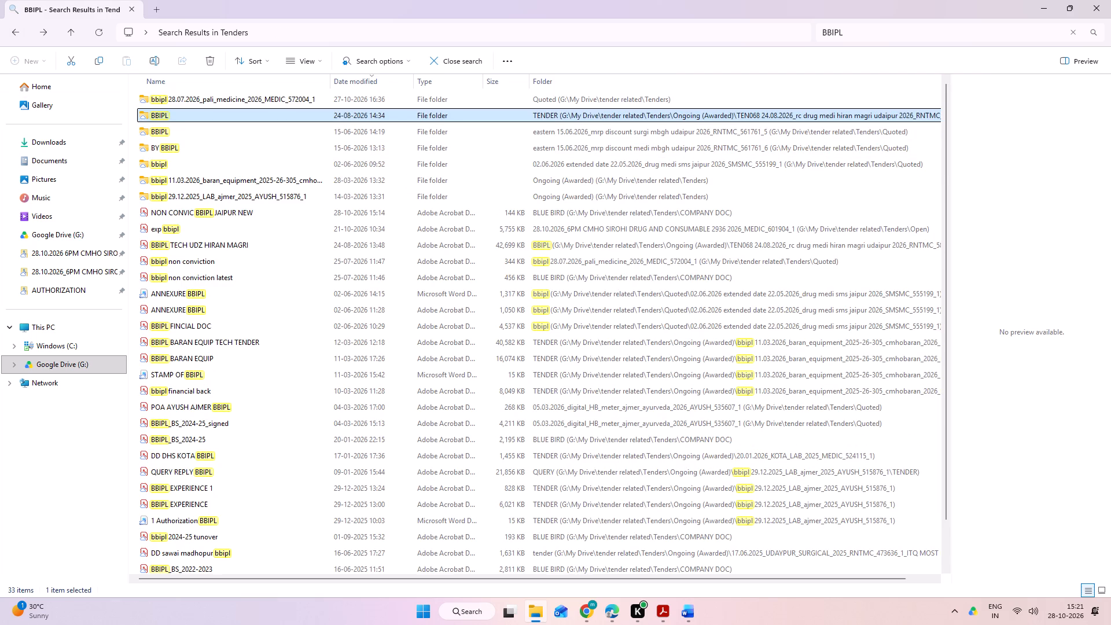
pyautogui.doubleClick(206, 149)
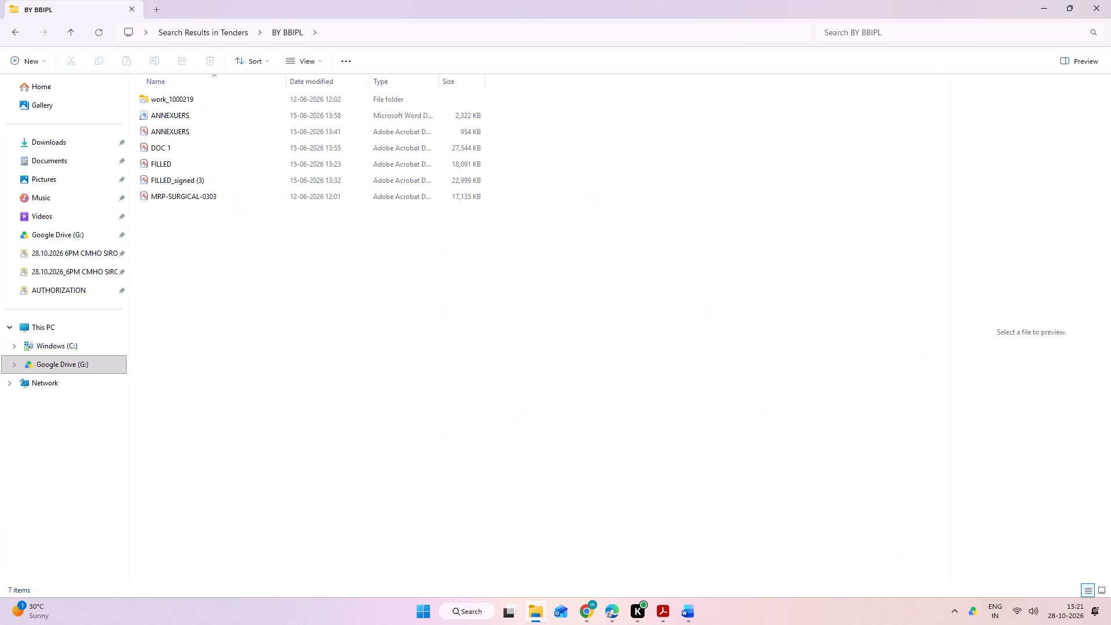
pyautogui.click(20, 31)
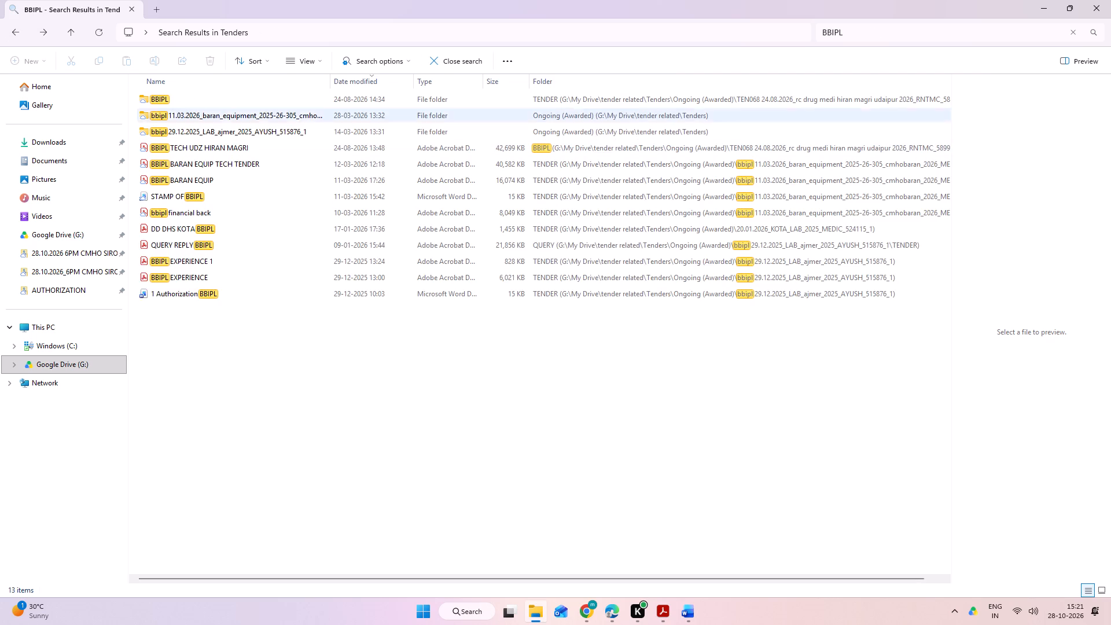
# Return to the main Tenders folder and start a new search with ES.
pyautogui.click(15, 36)
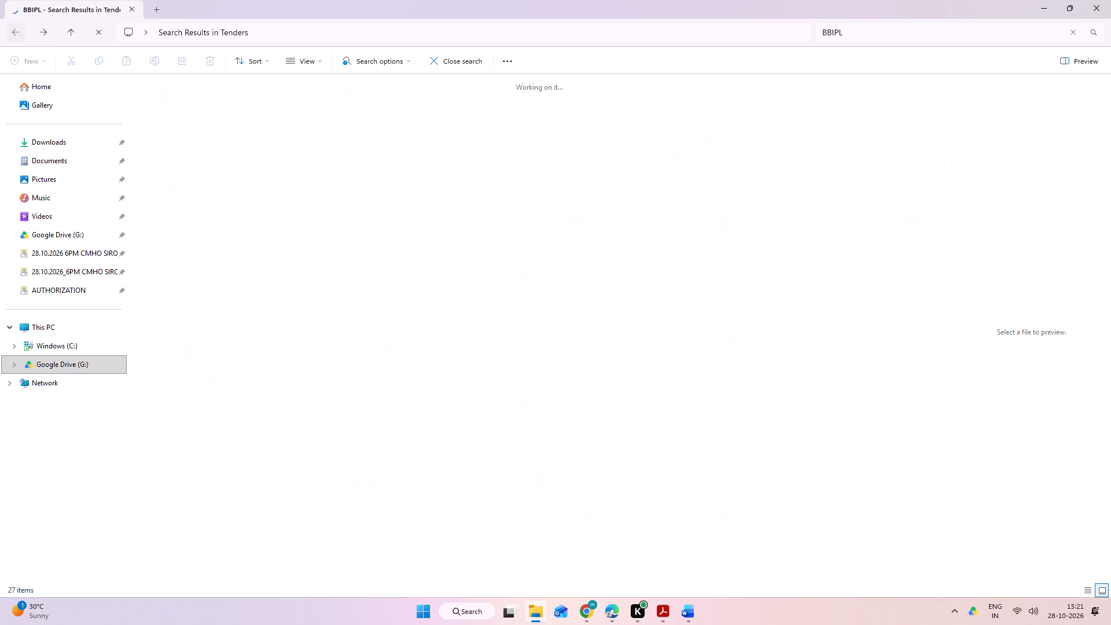
pyautogui.doubleClick(861, 32)
pyautogui.write('ES')
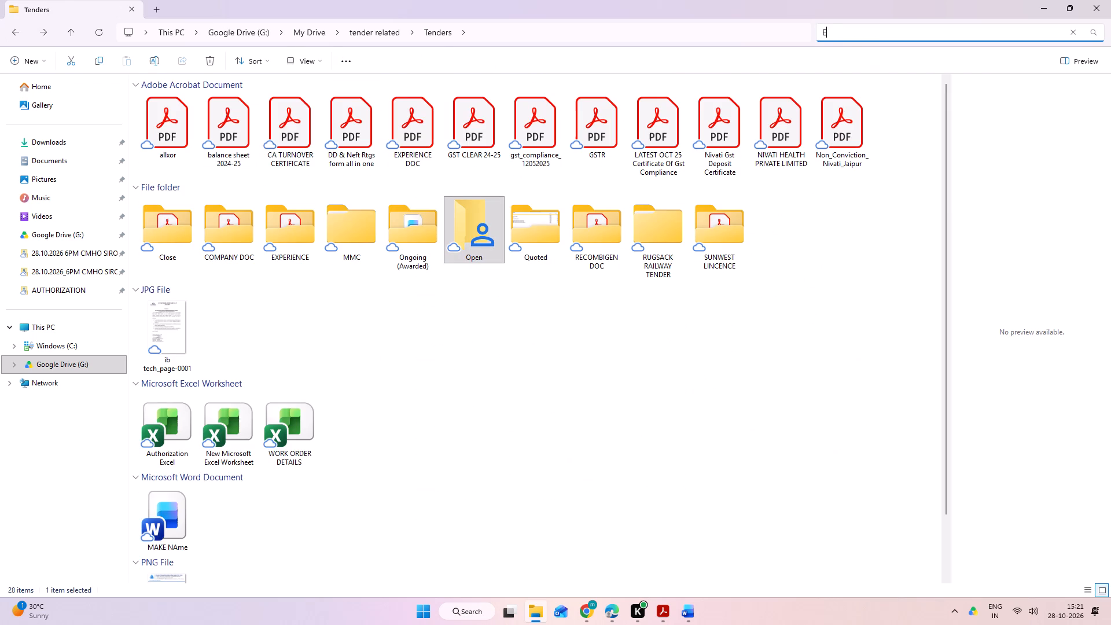
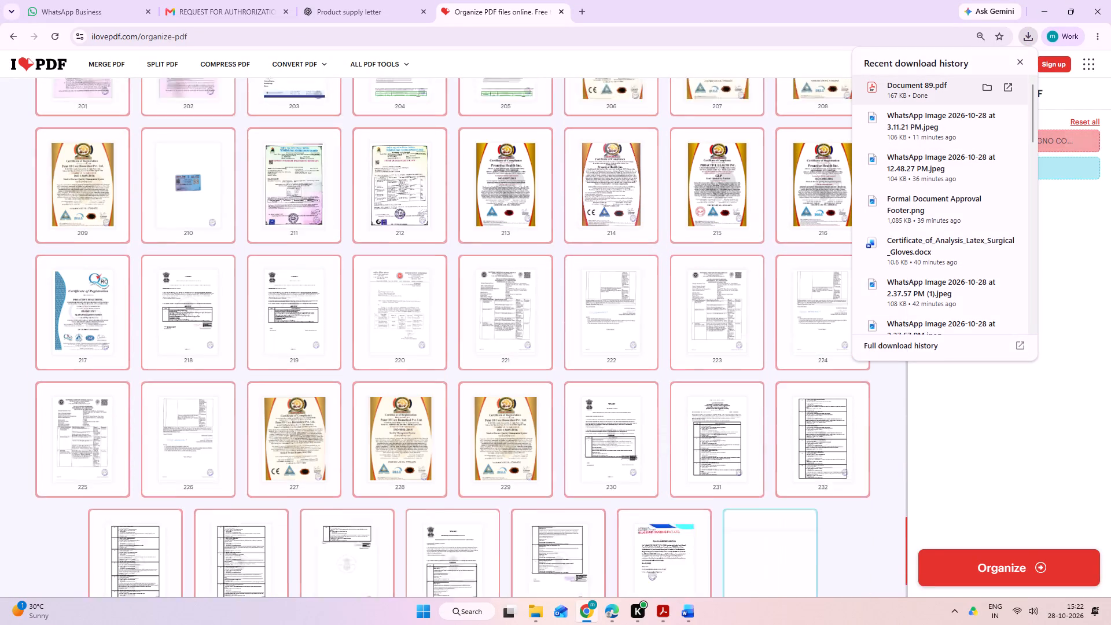
# Search the Open tenders folder for AYUSH, then clear the search.
pyautogui.scroll(-11, 765, 411)
pyautogui.hotkey('alt', 'Tab')
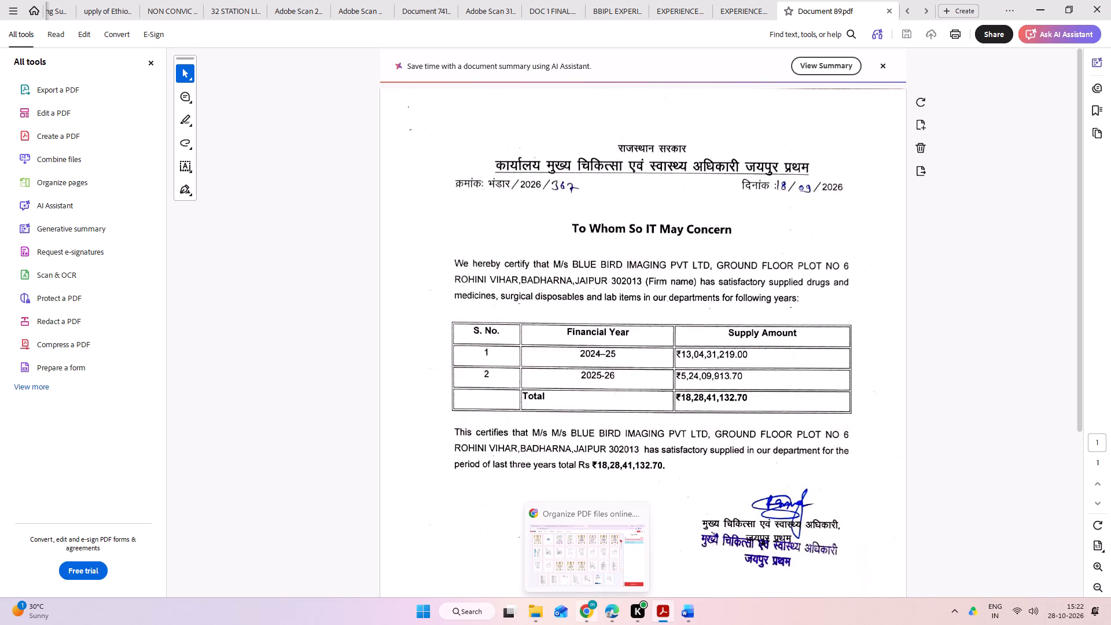
pyautogui.click(523, 556)
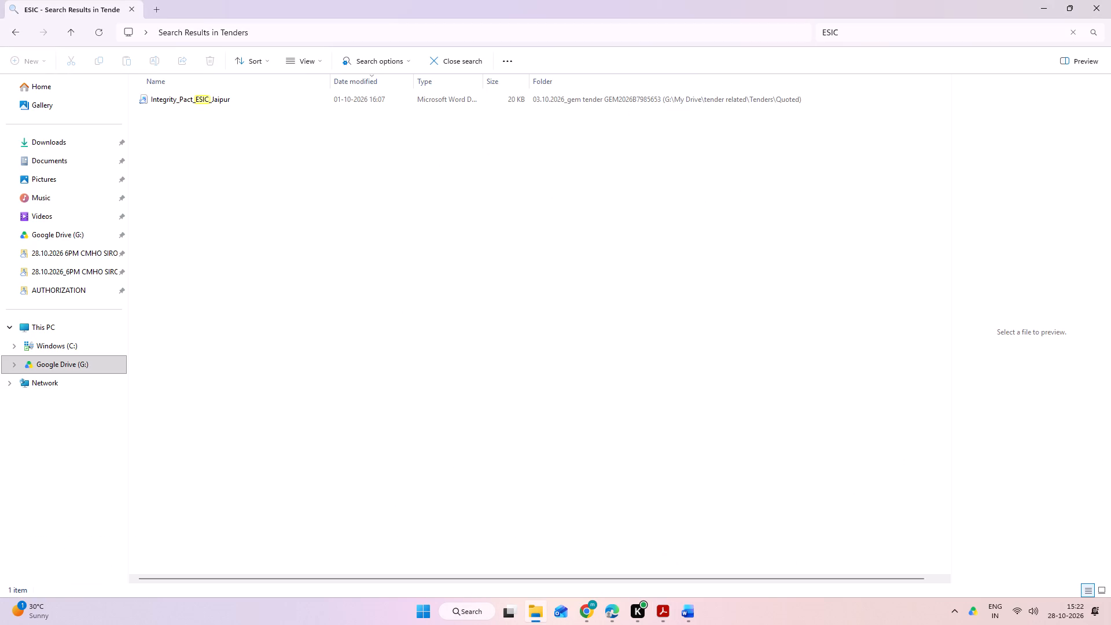
pyautogui.click(10, 40)
pyautogui.click(14, 34)
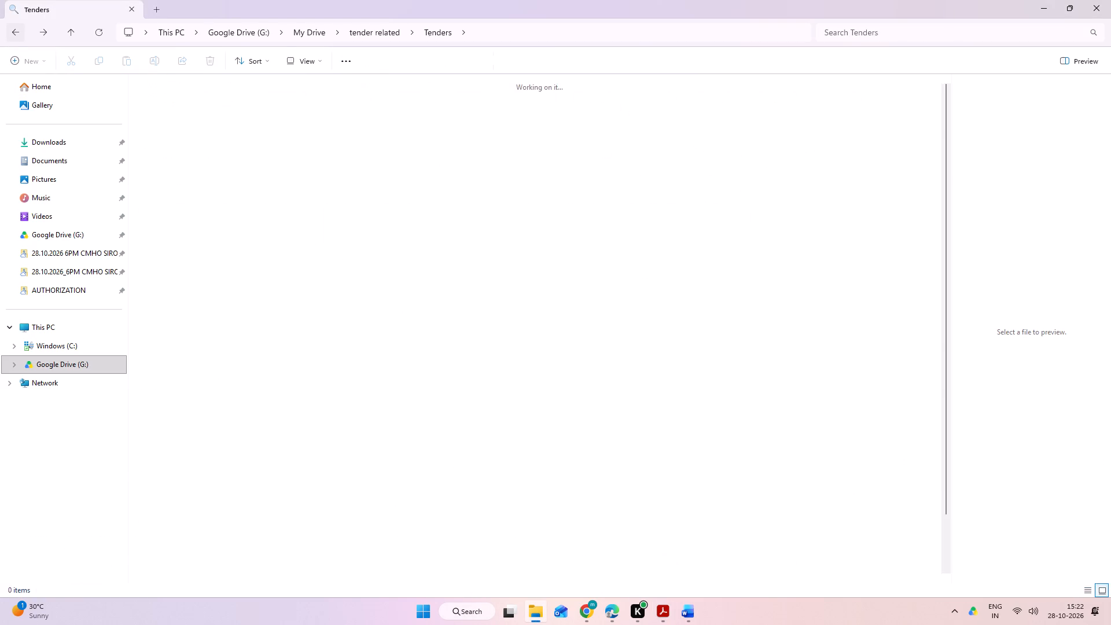
pyautogui.click(869, 33)
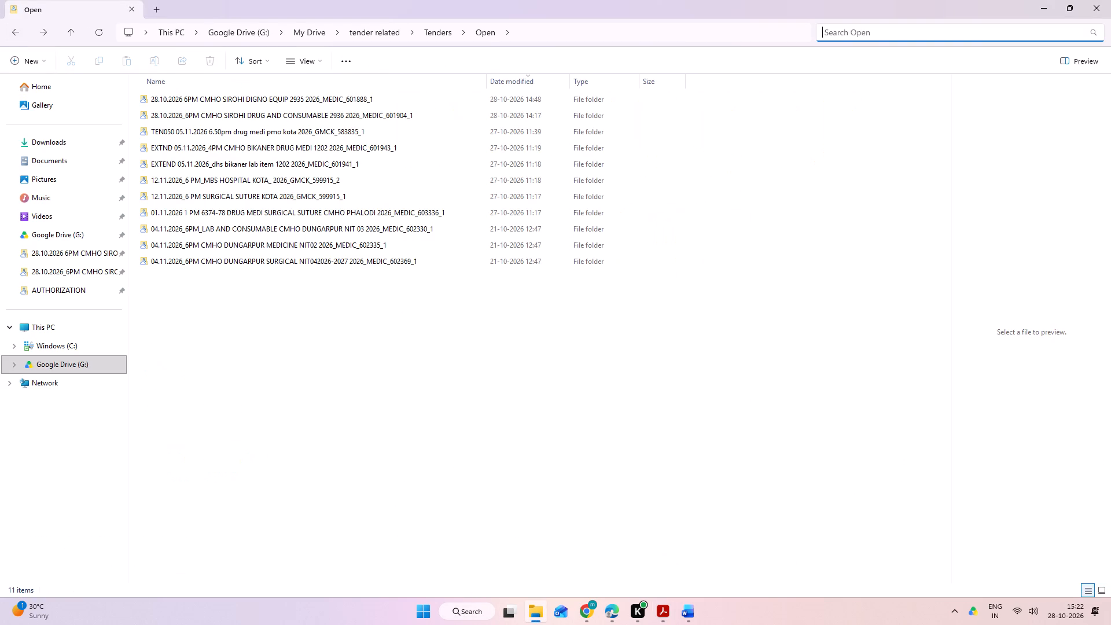
pyautogui.write('AYUSH')
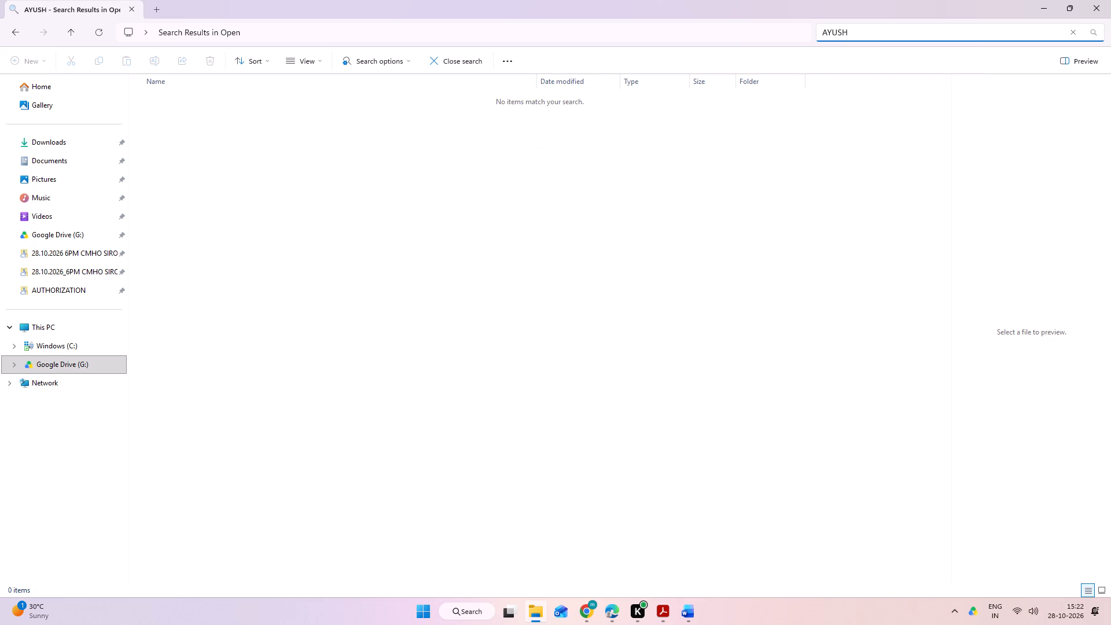
pyautogui.click(874, 30)
pyautogui.click(1069, 32)
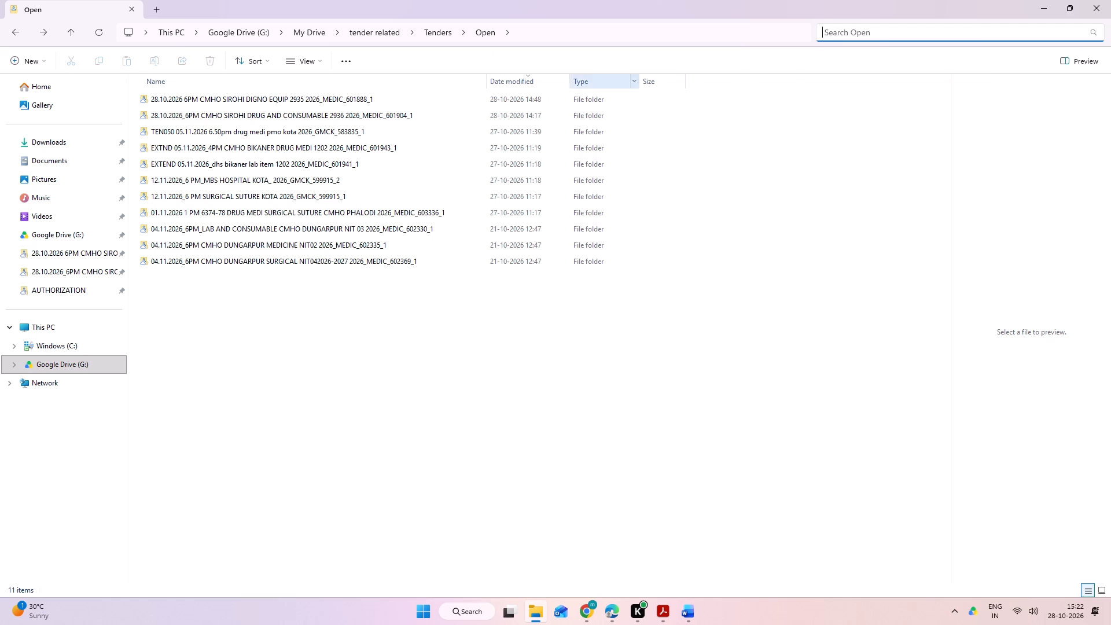
# Return to the main Tenders folder and search it for AYUSH.
pyautogui.doubleClick(385, 105)
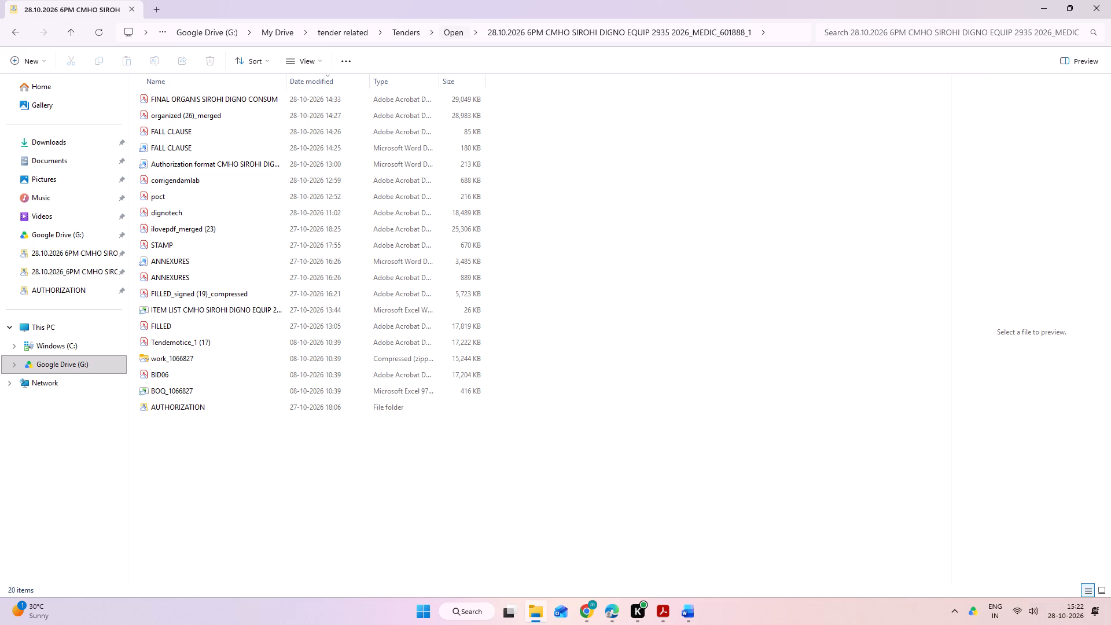
pyautogui.click(407, 32)
pyautogui.click(851, 31)
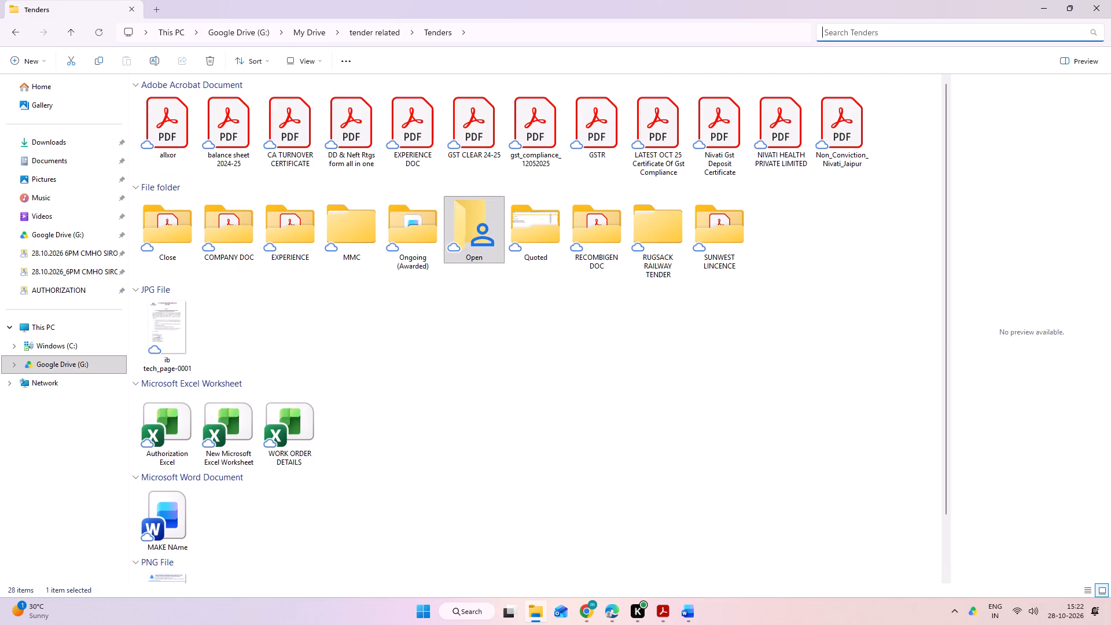
pyautogui.write('AYUSH')
# Add the BBIPL EXPERIENCE 1 PDF from the TENDER subfolder of bbipl 29.12.2025_LAB_ajmer_2025_AYUSH_515876_1 to the PDF organizer.
pyautogui.doubleClick(221, 91)
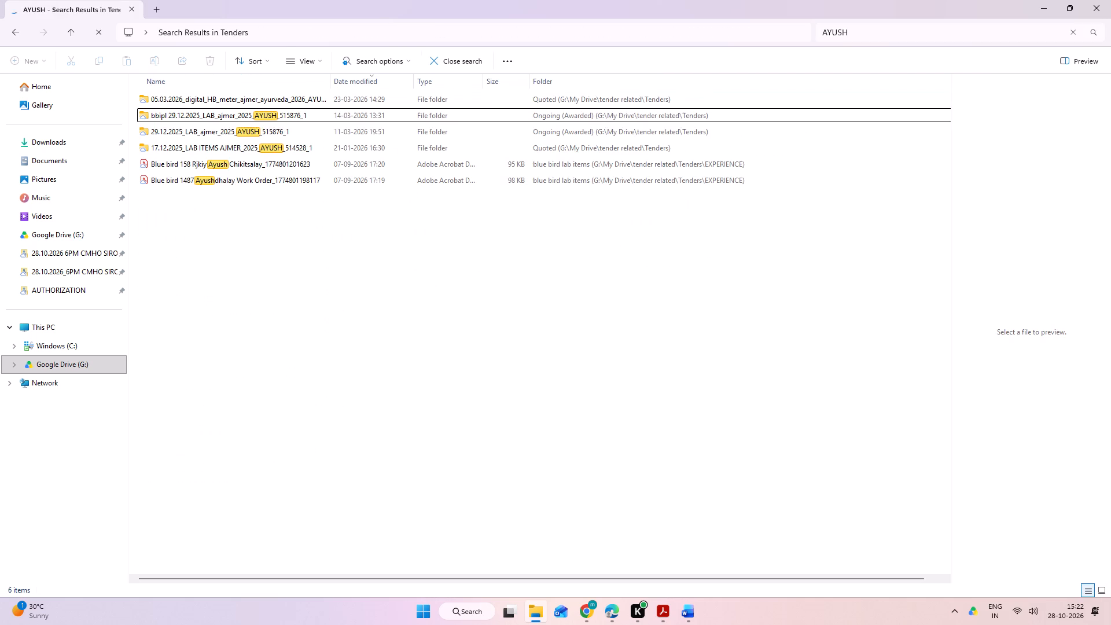
pyautogui.doubleClick(252, 110)
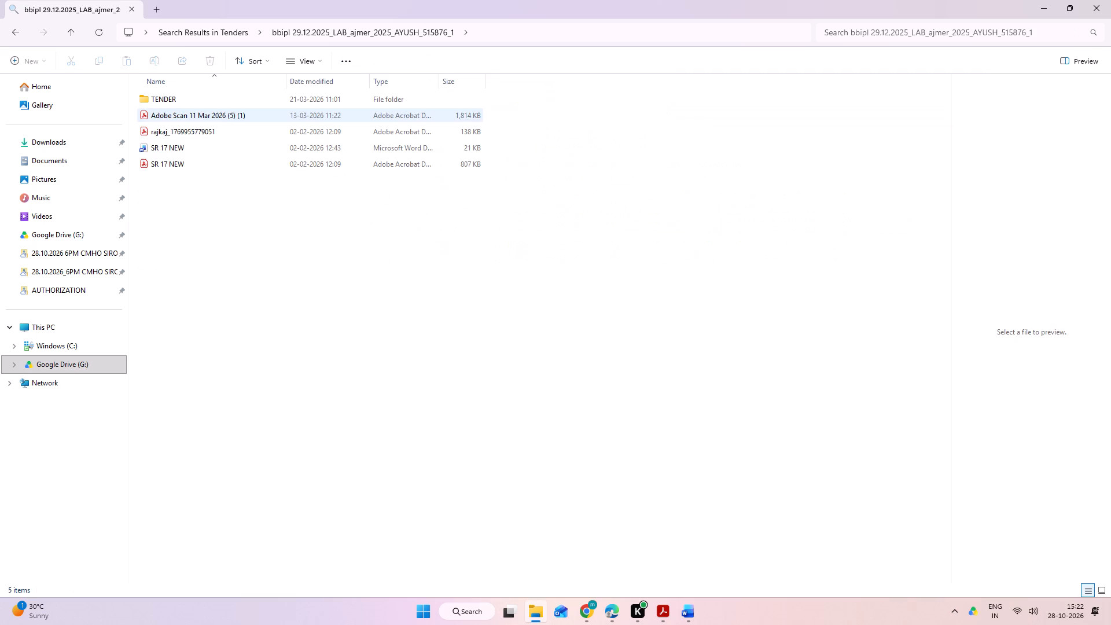
pyautogui.doubleClick(192, 97)
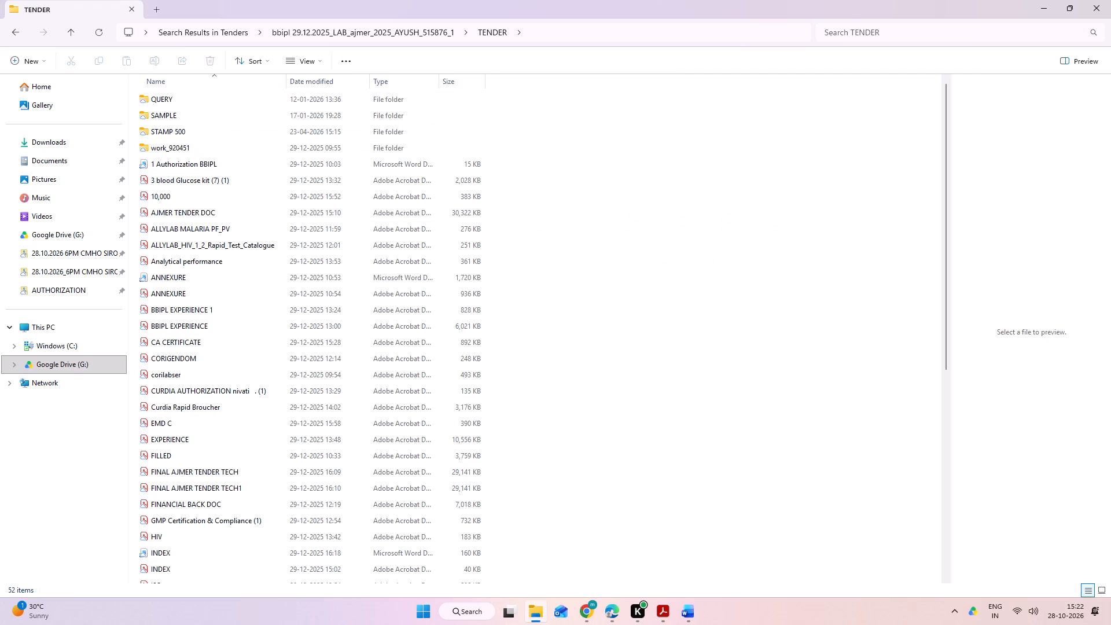
pyautogui.click(208, 311)
pyautogui.moveTo(182, 311); pyautogui.dragTo(228, 335)
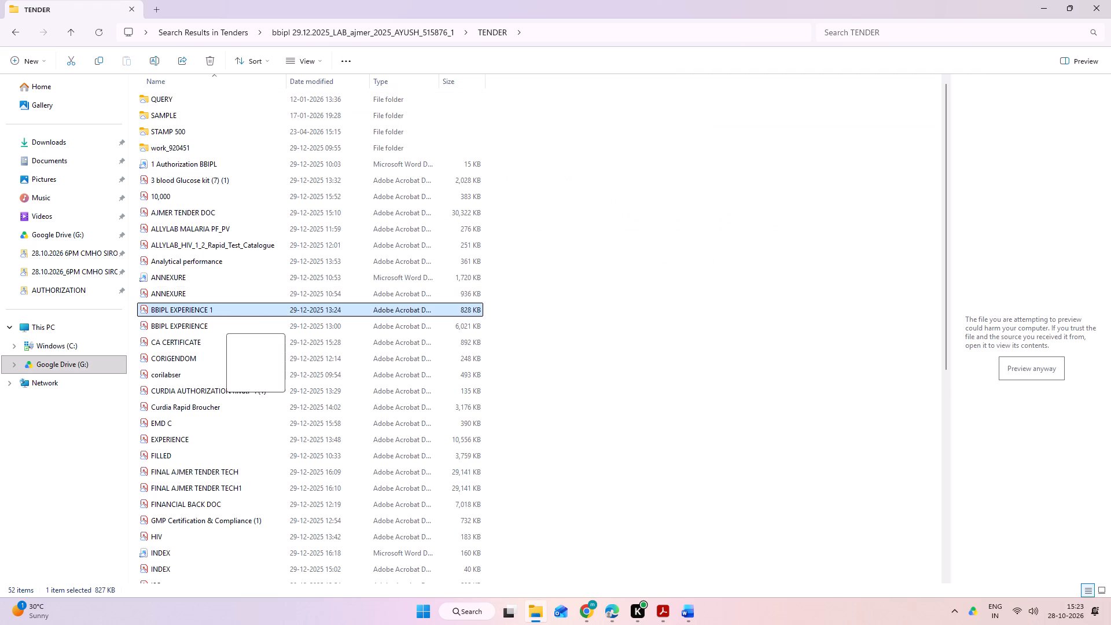
pyautogui.moveTo(228, 335); pyautogui.dragTo(679, 392)
pyautogui.hotkey('alt', 'Tab')
pyautogui.hotkey('alt', 'Tab')
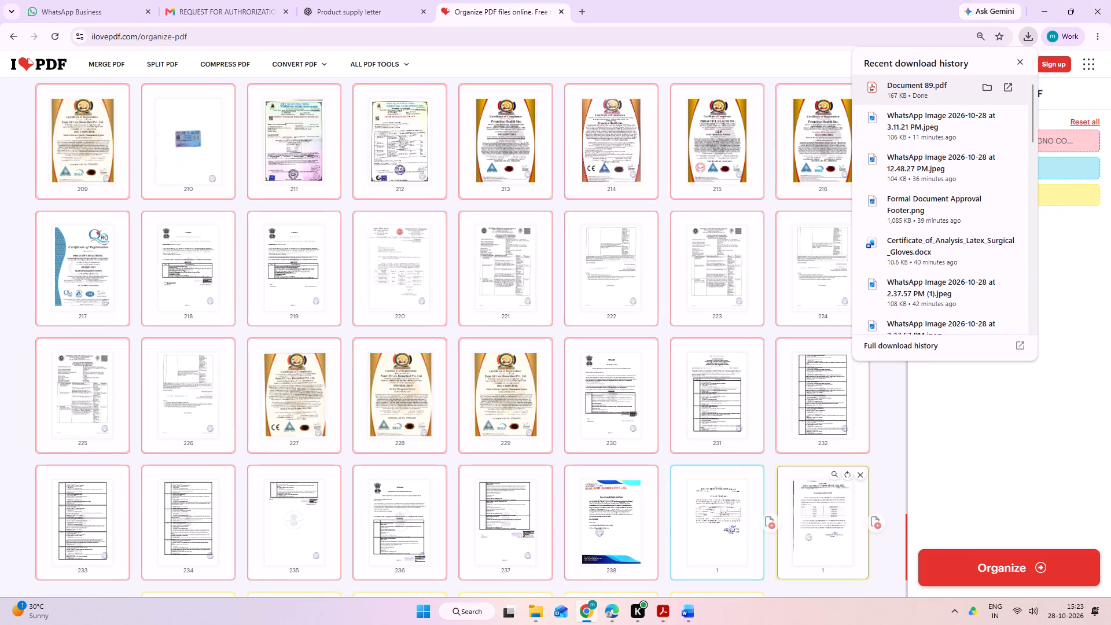
# Look through the combined document's page thumbnails from the first page down to the newly added experience pages.
pyautogui.scroll(9, 810, 529)
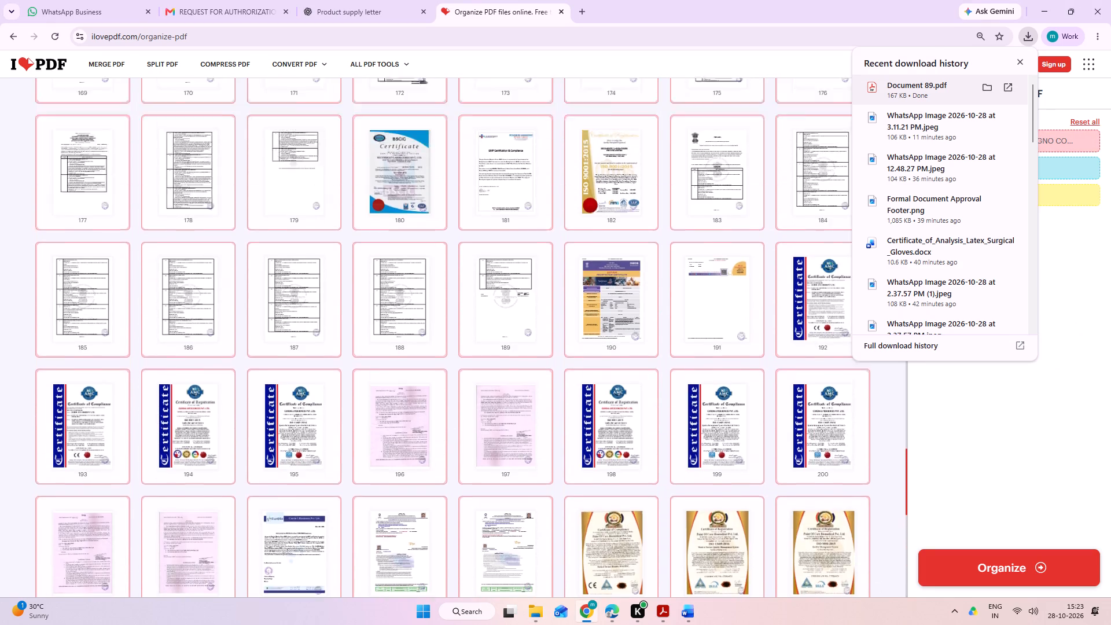
pyautogui.scroll(20, 810, 529)
pyautogui.scroll(7, 810, 529)
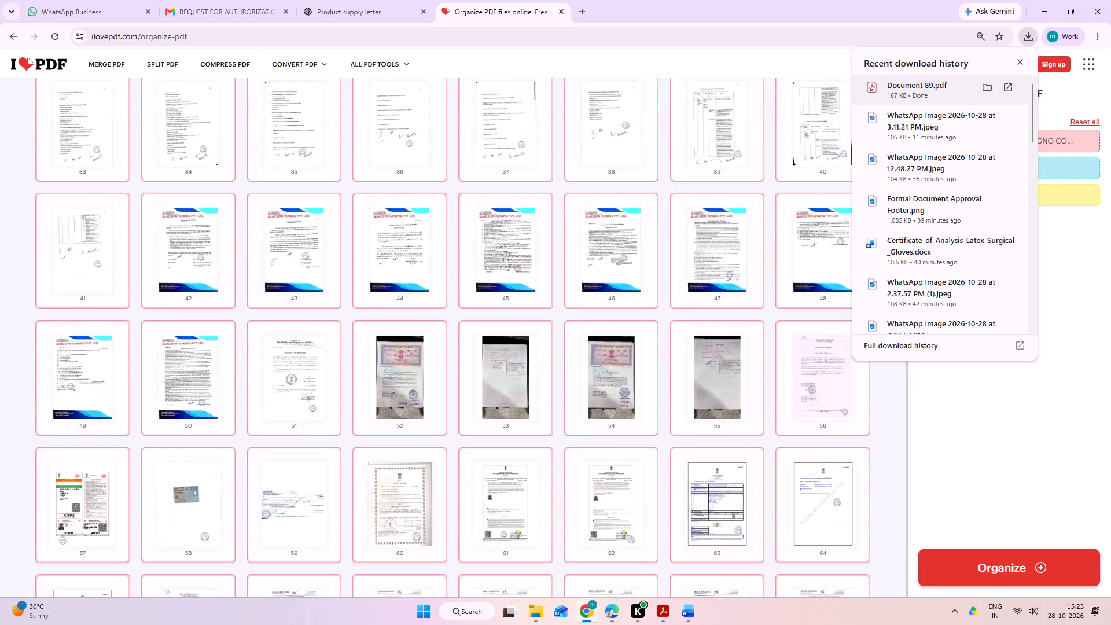
pyautogui.scroll(13, 810, 529)
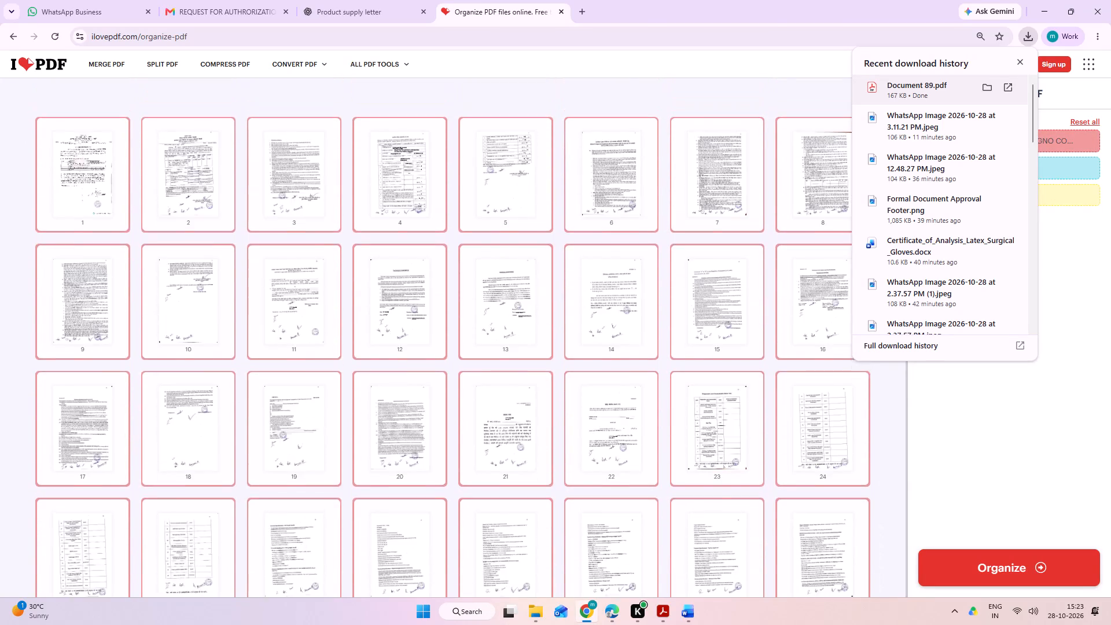
pyautogui.scroll(6, 810, 529)
pyautogui.scroll(-20, 810, 529)
pyautogui.scroll(-1, 810, 529)
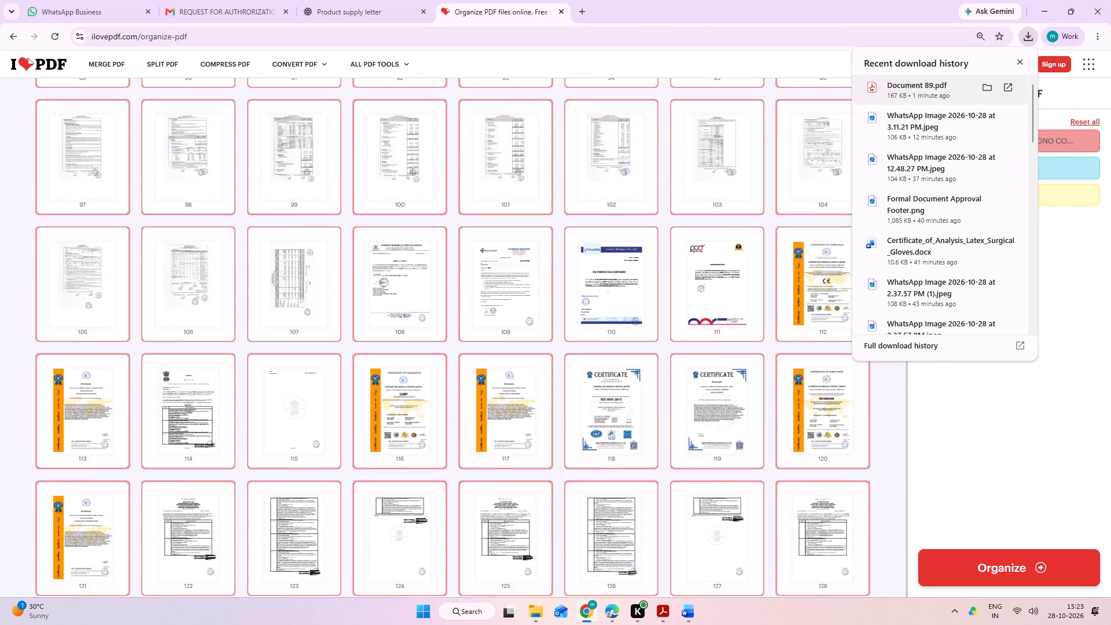
pyautogui.scroll(-20, 810, 529)
pyautogui.scroll(-12, 810, 529)
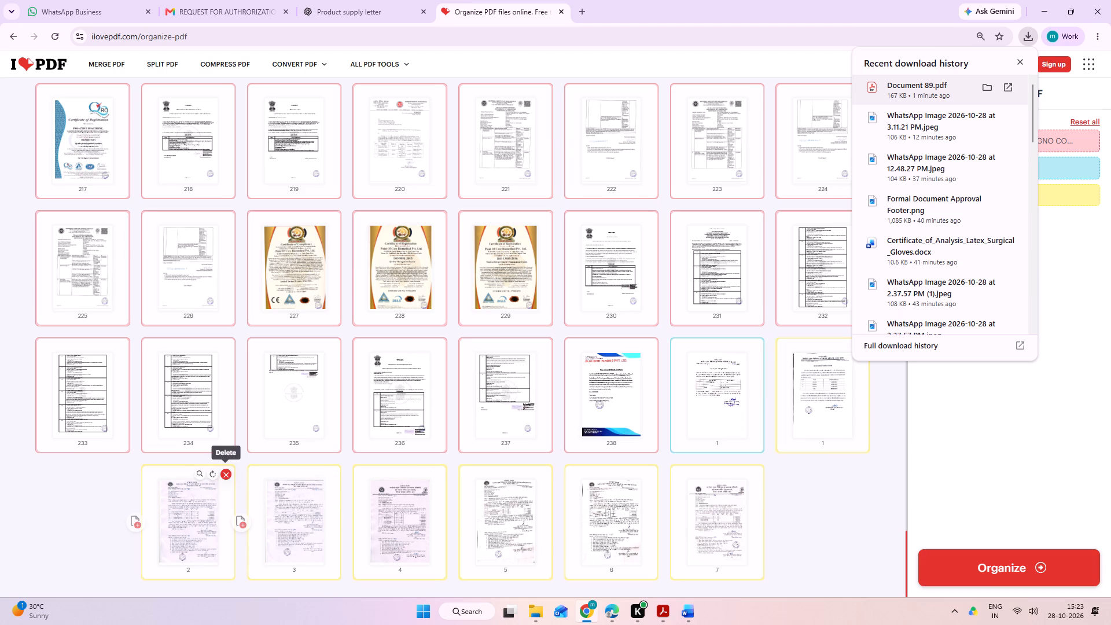
# Delete pages 2 to 7 of BBIPL EXPERIENCE 1 from the combined PDF, keeping only its first page.
pyautogui.click(229, 474)
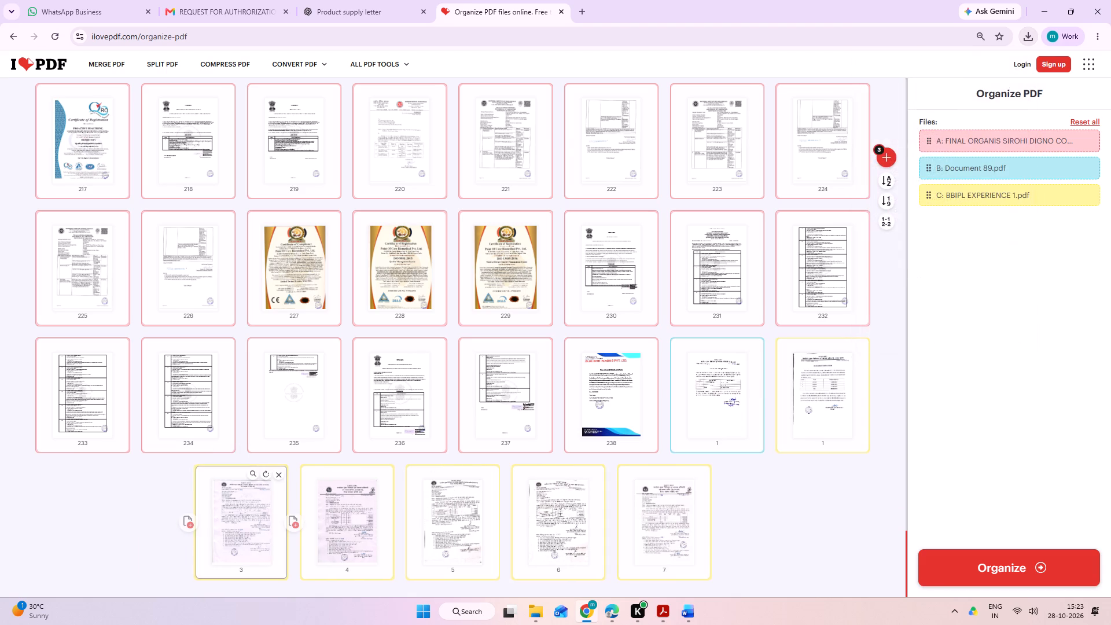
pyautogui.click(275, 477)
pyautogui.click(328, 478)
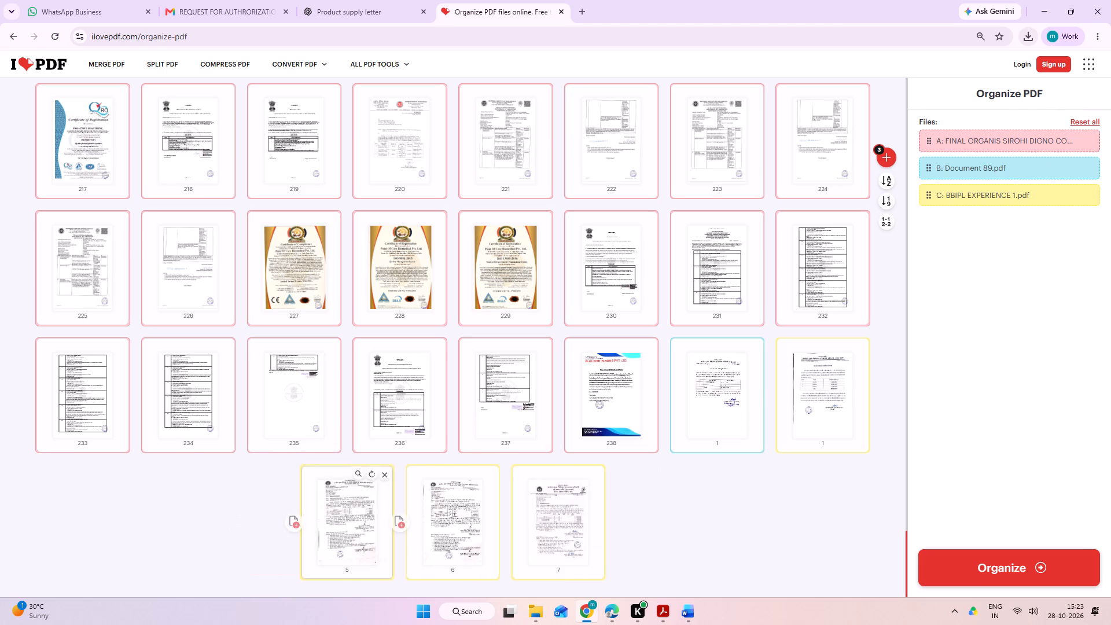
pyautogui.click(383, 475)
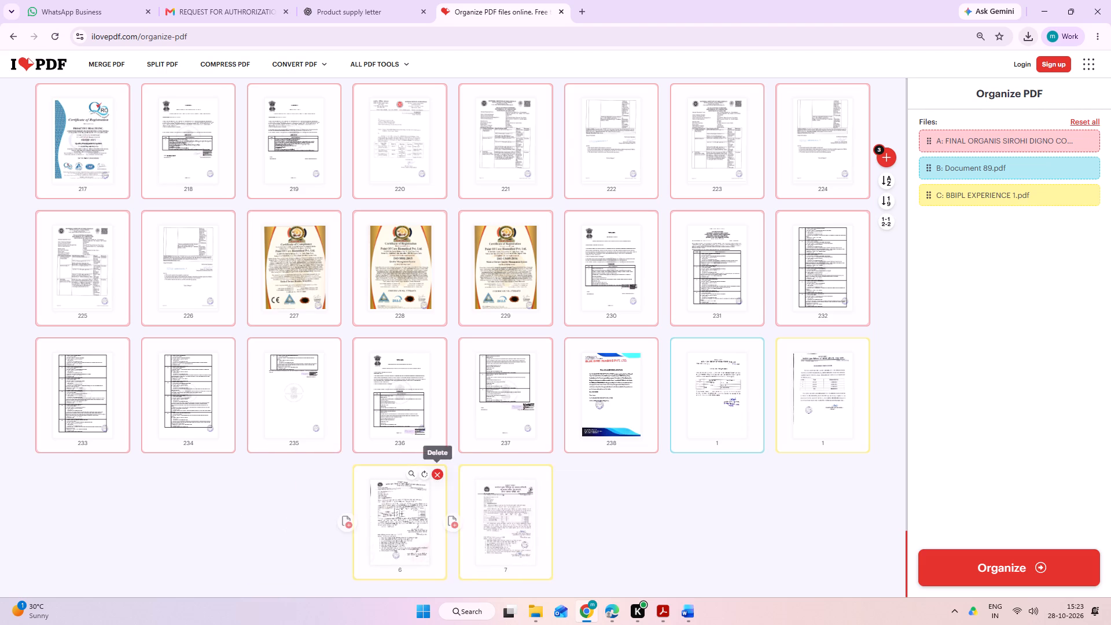
pyautogui.click(439, 477)
pyautogui.click(546, 476)
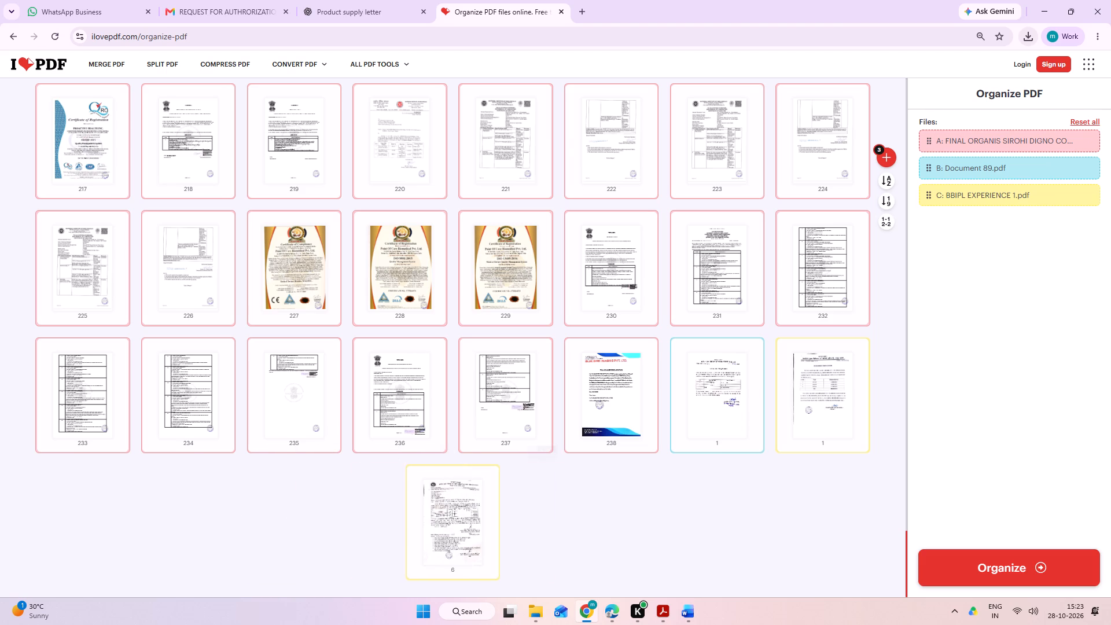
pyautogui.click(491, 474)
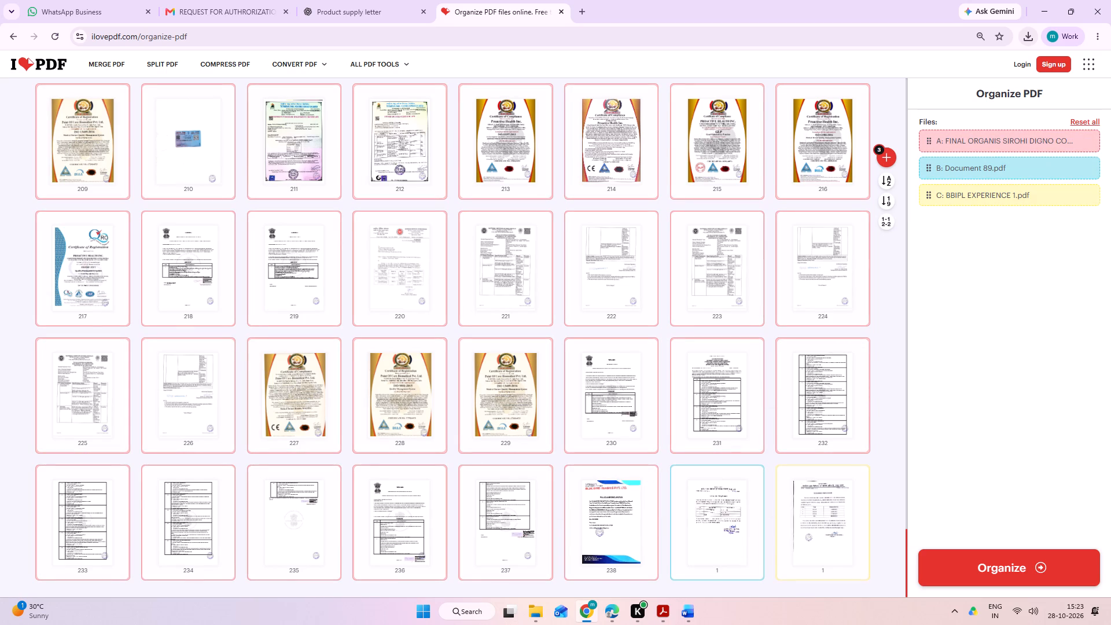
# Check the Sirohi DIGNO EQUIP 2935 and DRUG AND CONSUMABLE 2936 tender folders for the next document to add.
pyautogui.hotkey('alt', 'Tab')
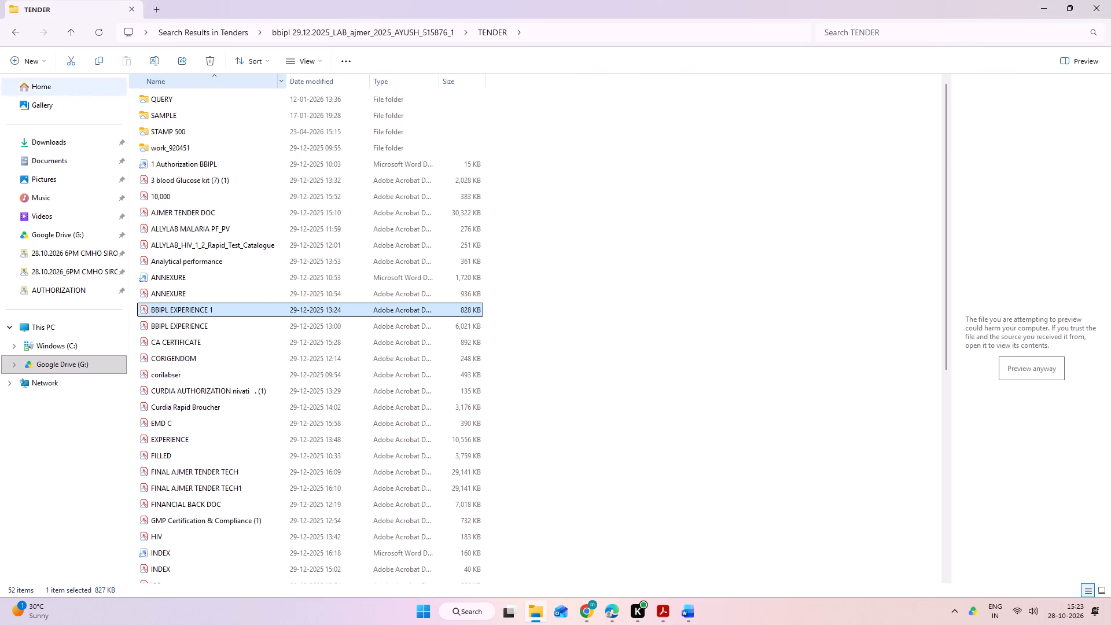
pyautogui.click(76, 259)
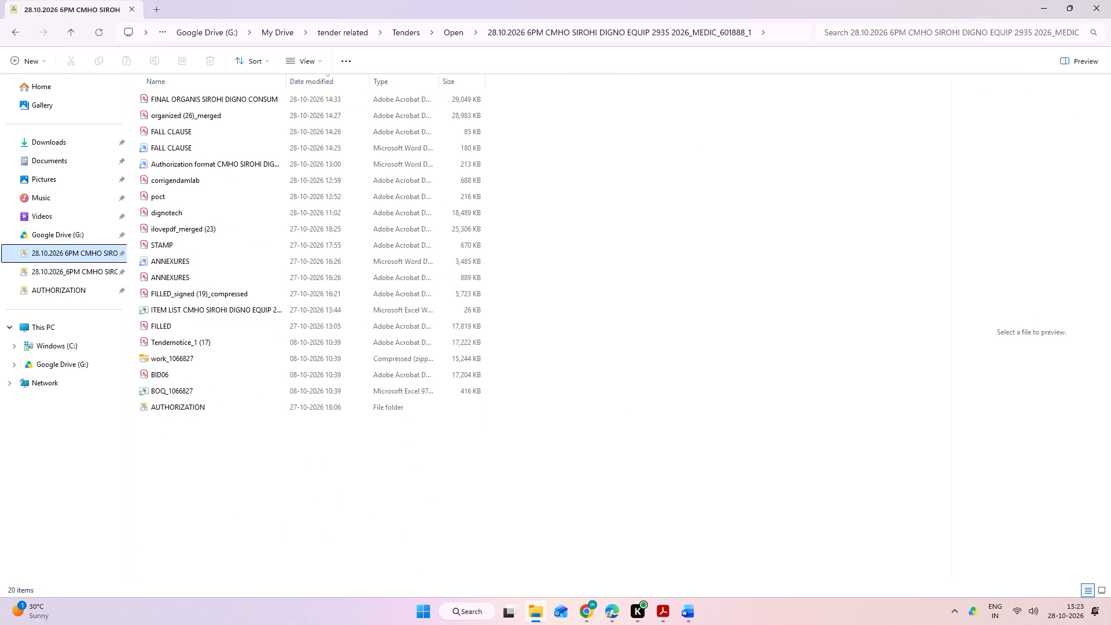
pyautogui.rightClick(714, 167)
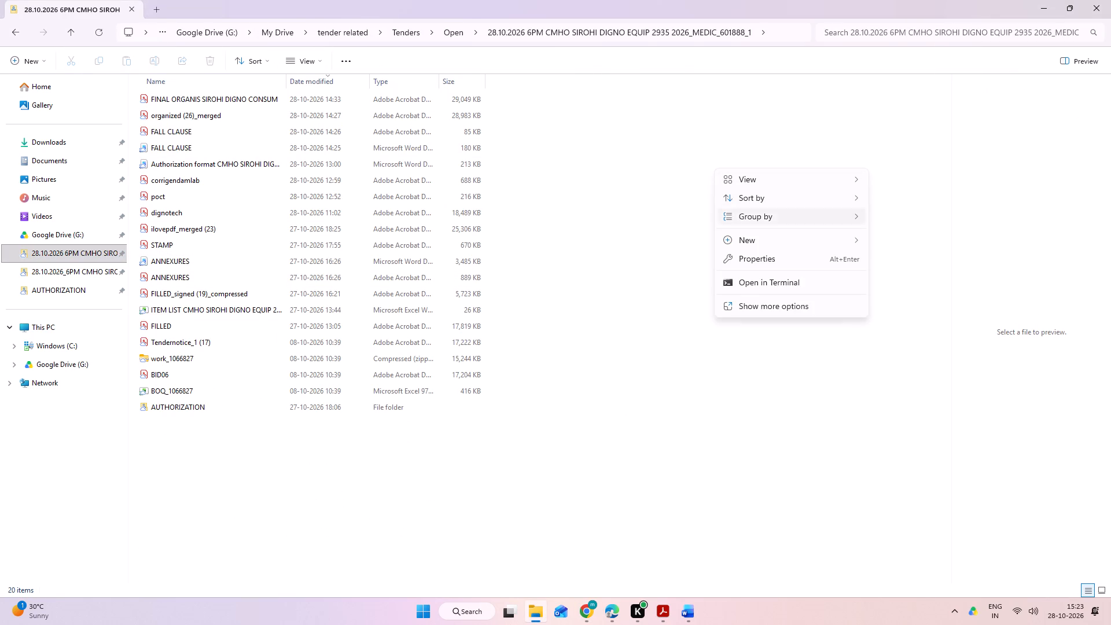
pyautogui.click(583, 123)
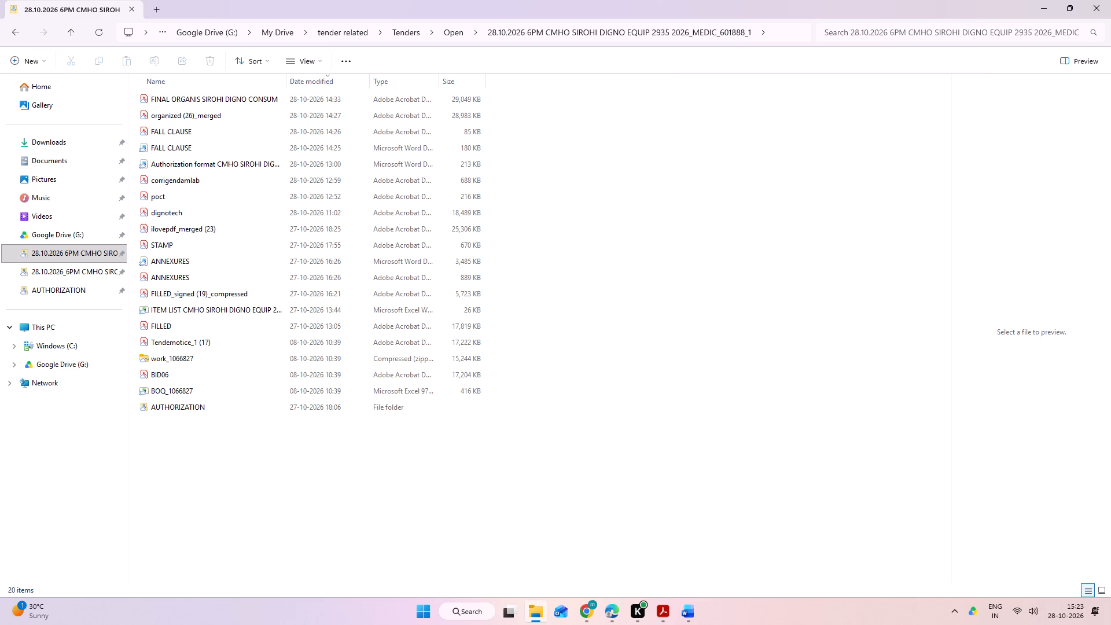
pyautogui.click(448, 37)
pyautogui.doubleClick(261, 109)
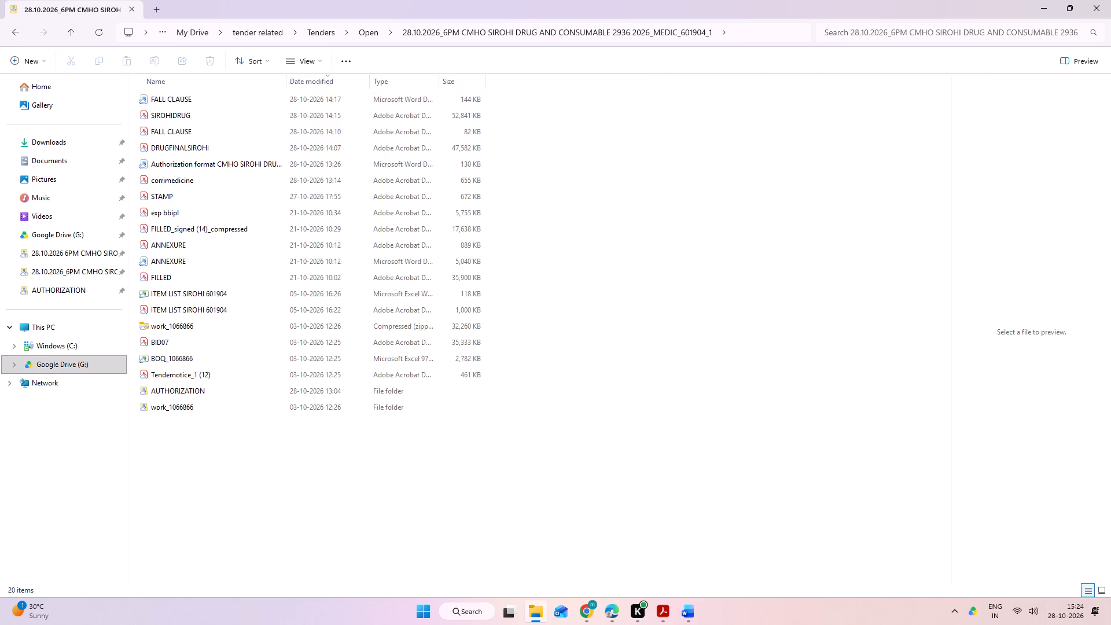
# Add NON CONVIC BBIPL JAIPUR NEW from the BLUE BIRD folder in Tenders' COMPANY DOC to the PDF organizer.
pyautogui.click(323, 25)
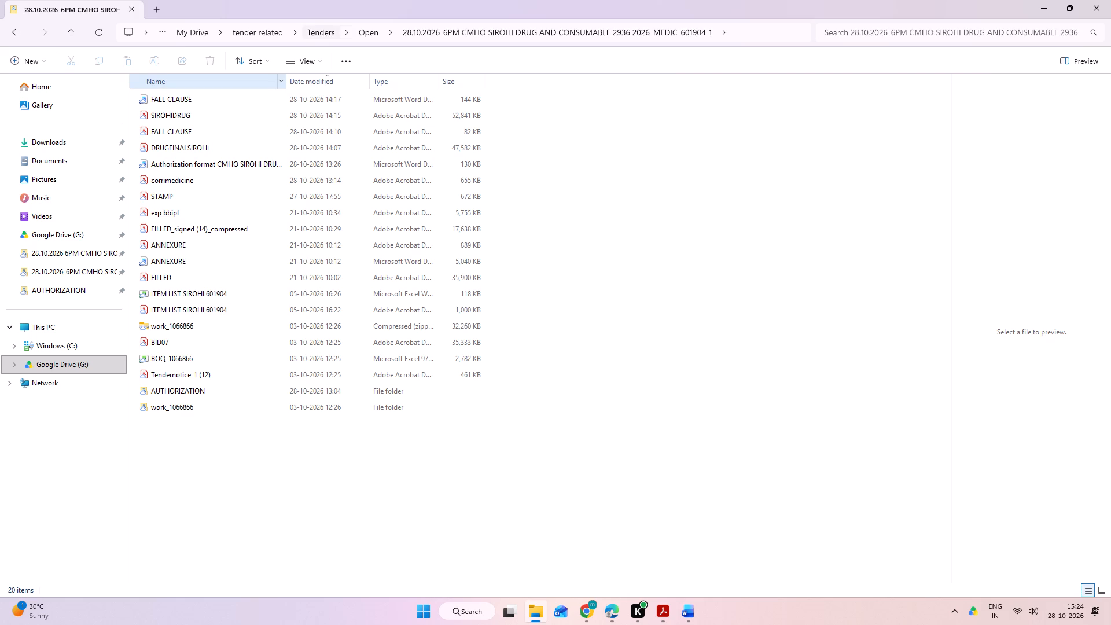
pyautogui.doubleClick(231, 229)
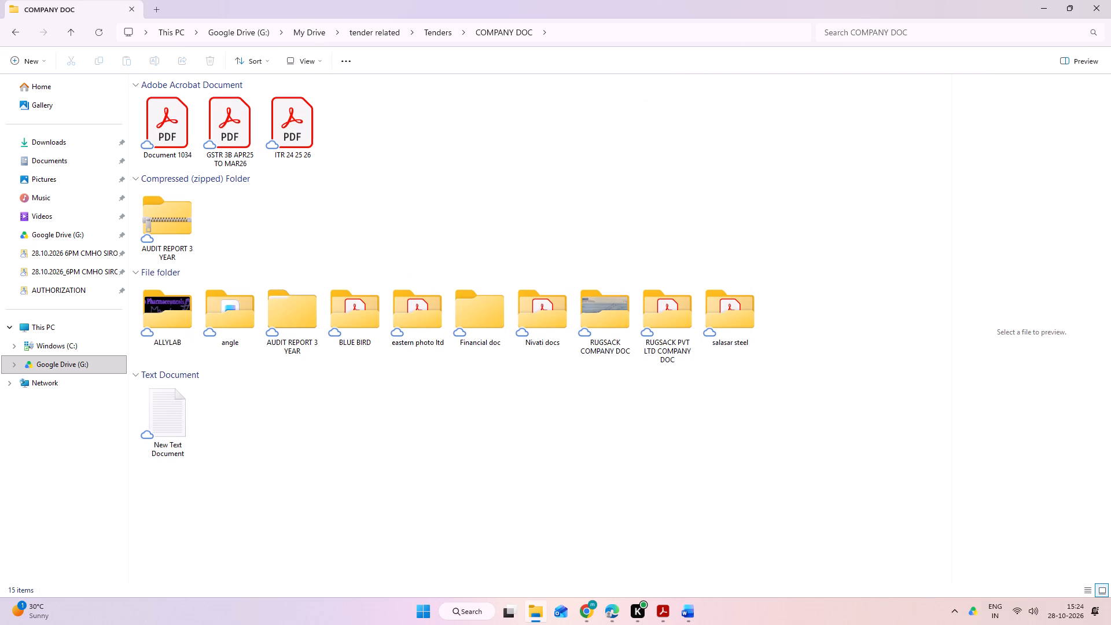
pyautogui.doubleClick(364, 319)
pyautogui.click(671, 231)
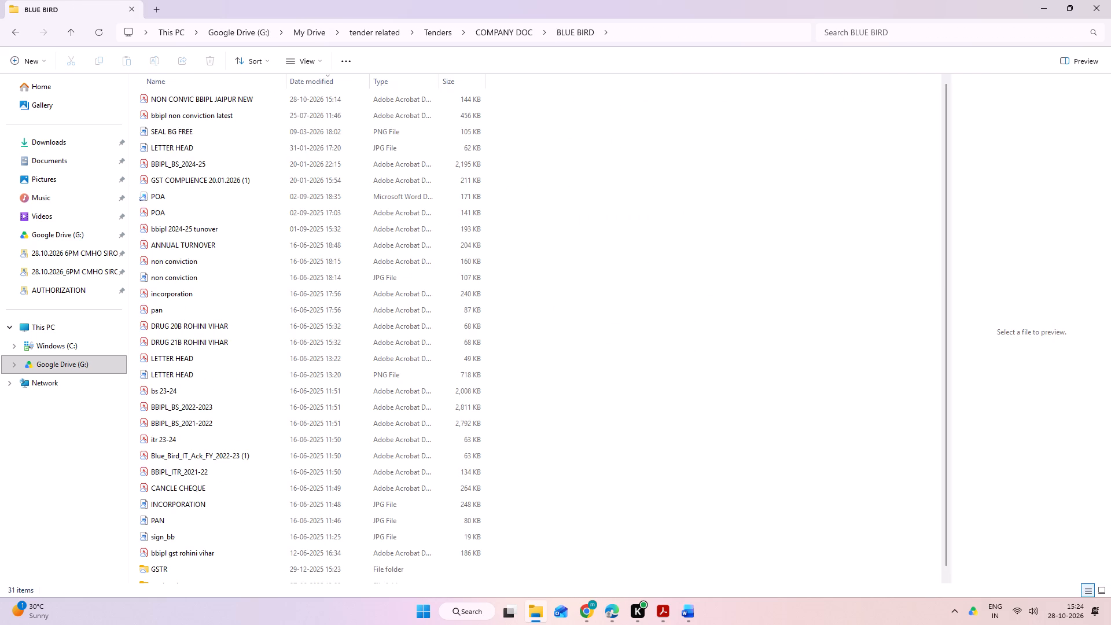
pyautogui.click(358, 108)
pyautogui.click(258, 101)
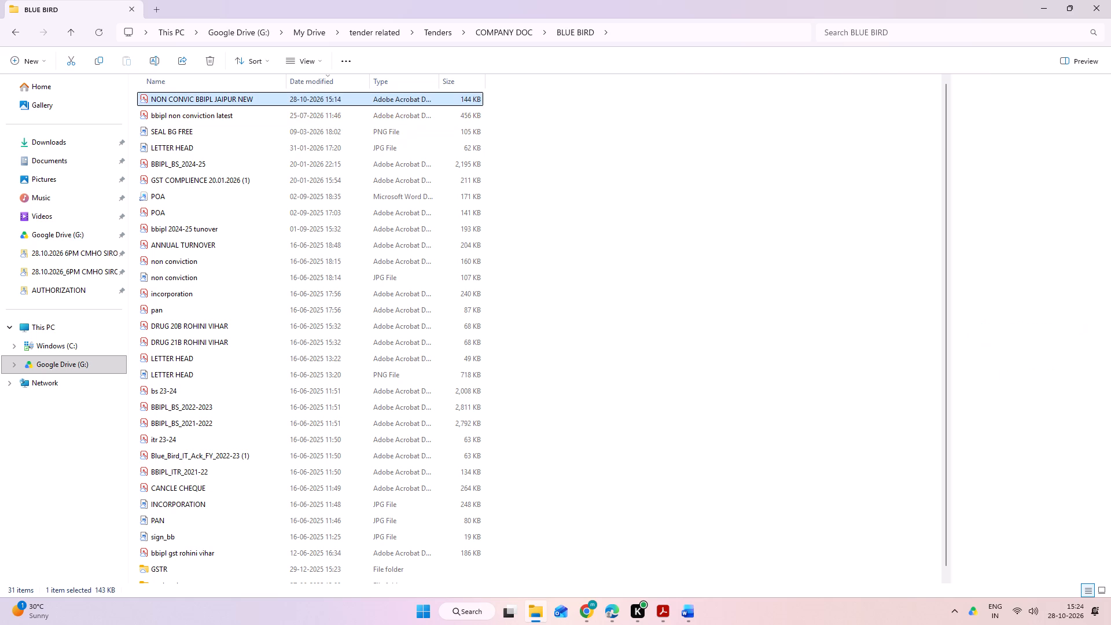
pyautogui.moveTo(159, 101); pyautogui.dragTo(539, 240)
pyautogui.hotkey('alt', 'Tab')
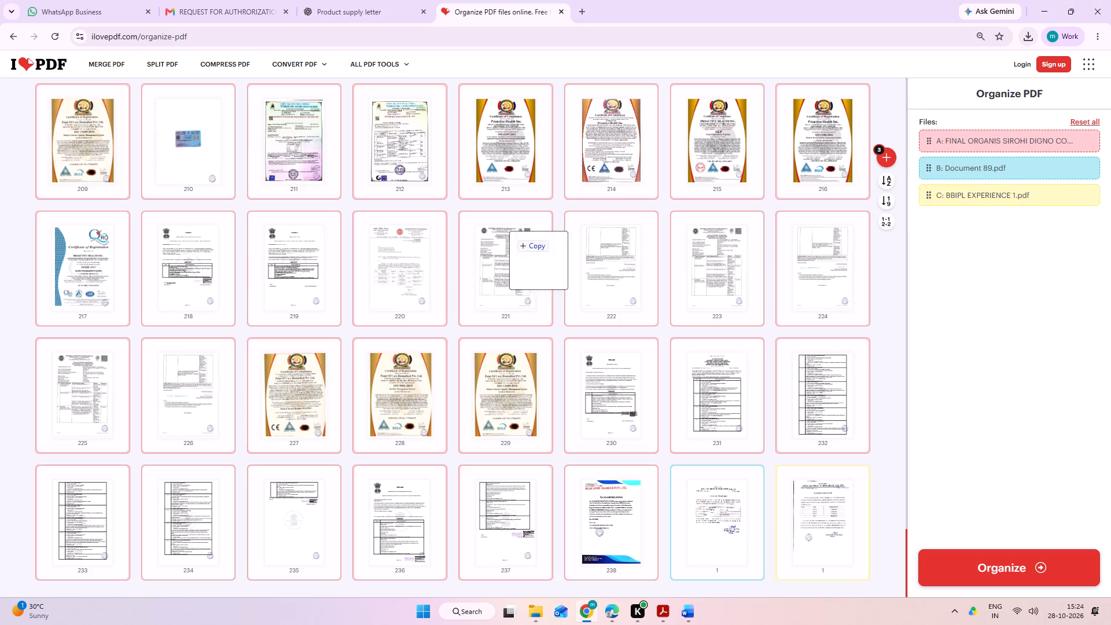
pyautogui.moveTo(539, 240); pyautogui.dragTo(825, 300)
# Move NON CONVIC BBIPL JAIPUR NEW to the first place in the organizer's file order, ahead of the main tender PDF.
pyautogui.moveTo(975, 225); pyautogui.dragTo(972, 125)
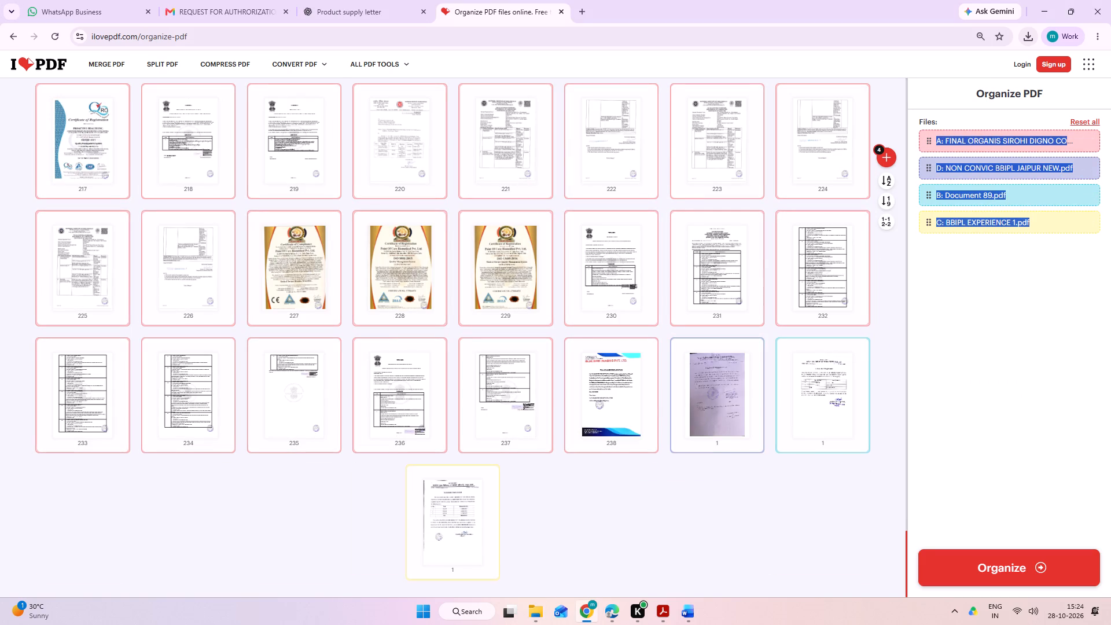
pyautogui.click(990, 259)
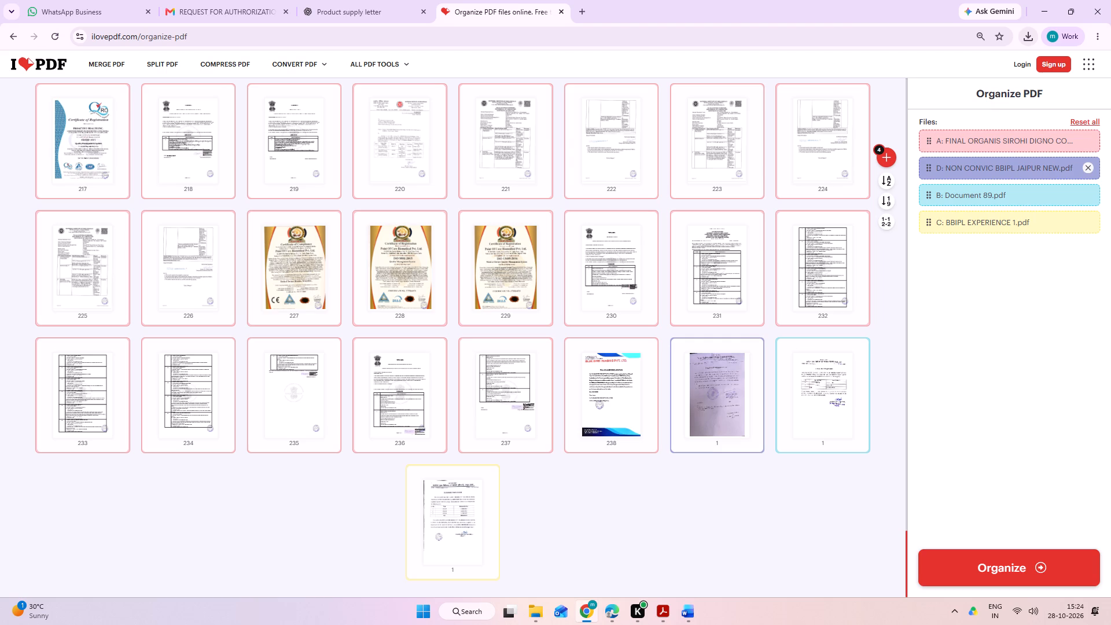
pyautogui.moveTo(982, 172); pyautogui.dragTo(977, 139)
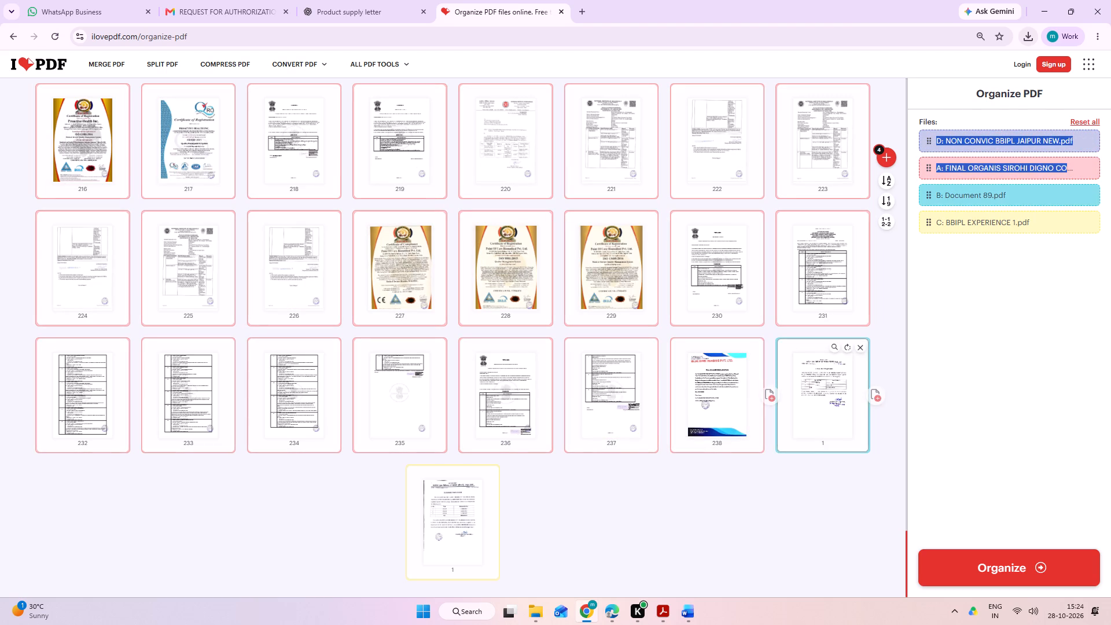
# Delete page 51, the certificate page right after the letterhead pages, from the main tender PDF.
pyautogui.scroll(17, 715, 490)
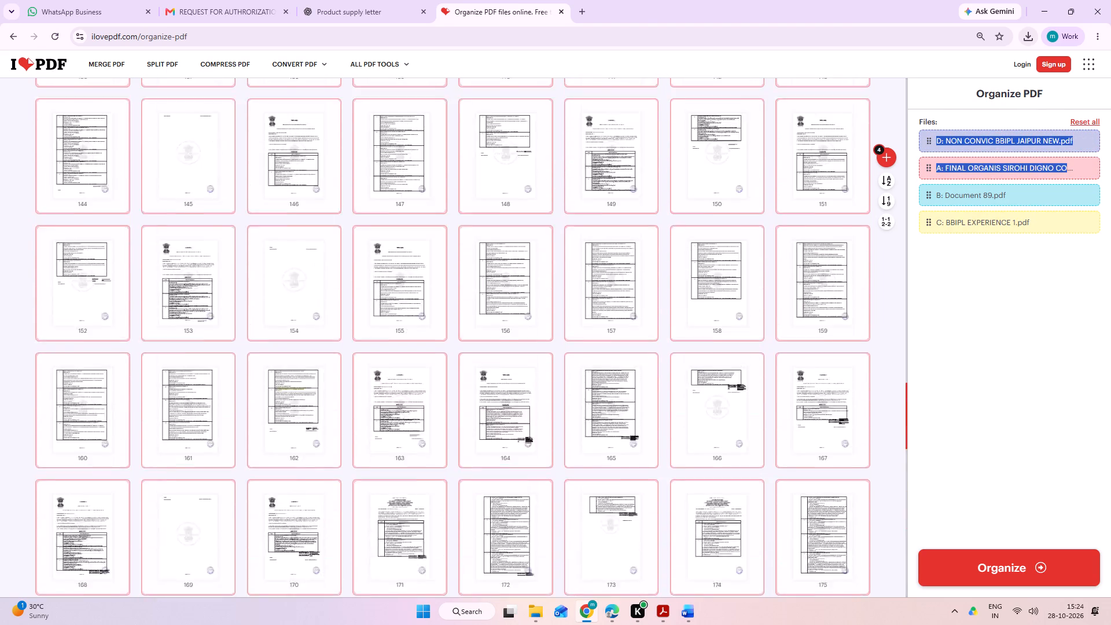
pyautogui.scroll(8, 707, 490)
pyautogui.scroll(20, 707, 490)
pyautogui.scroll(2, 707, 490)
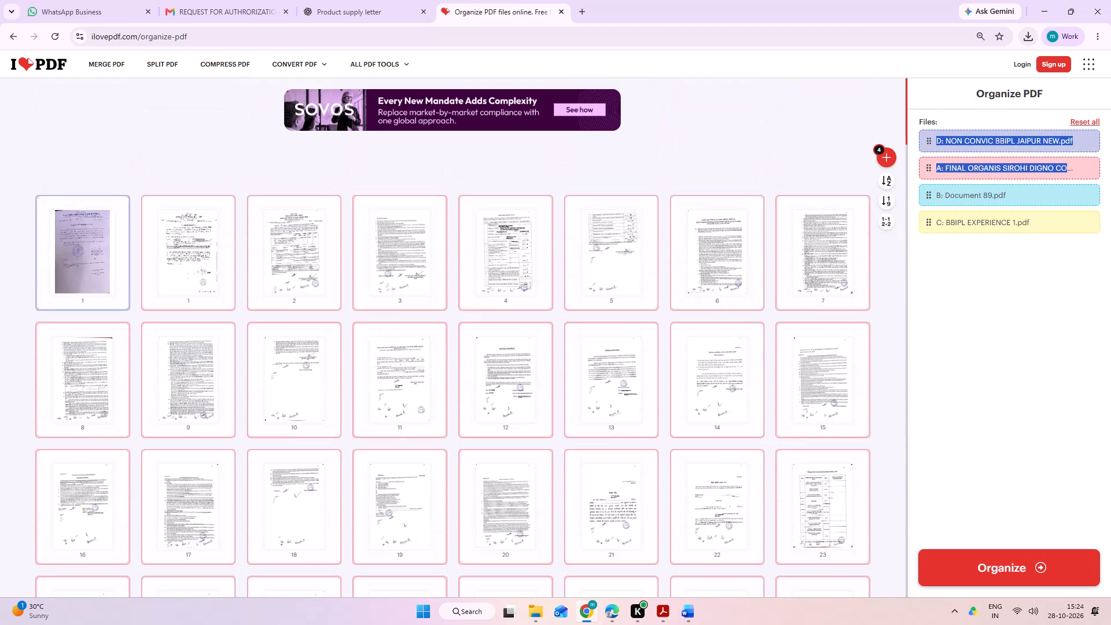
pyautogui.scroll(-2, 707, 490)
pyautogui.scroll(-2, 638, 469)
pyautogui.keyDown('ctrl'); pyautogui.scroll(-1, 638, 469); pyautogui.keyUp('ctrl')
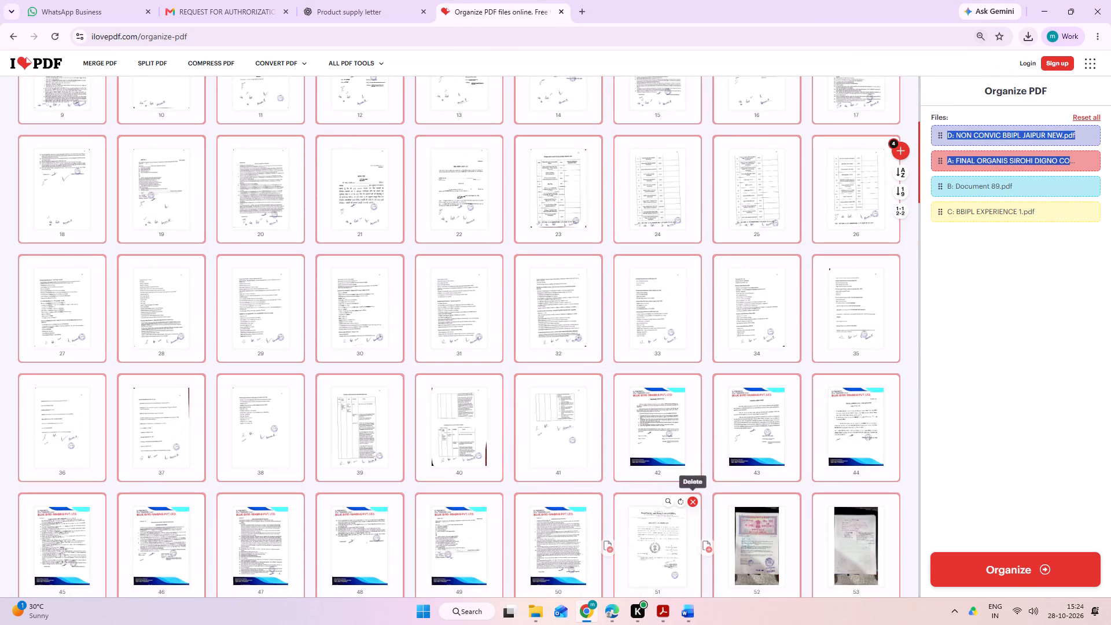
pyautogui.click(691, 505)
# Move the new non-conviction page from the start of the combined PDF to between pages 50 and 52.
pyautogui.scroll(2, 214, 175)
pyautogui.moveTo(76, 124); pyautogui.dragTo(144, 231)
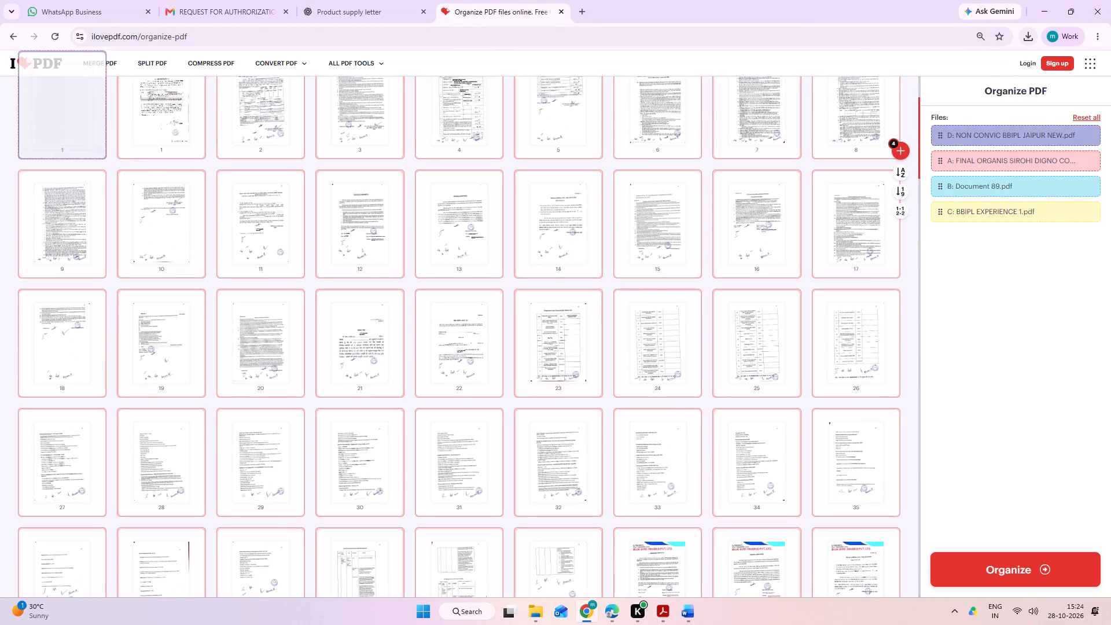
pyautogui.moveTo(144, 231); pyautogui.dragTo(362, 456)
pyautogui.scroll(-4, 422, 408)
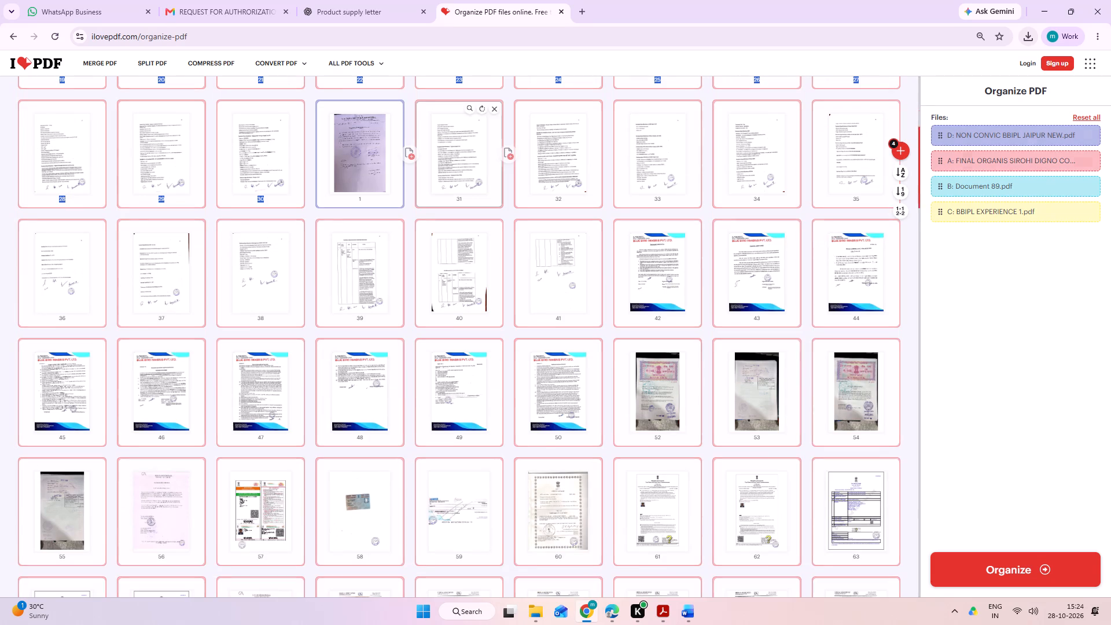
pyautogui.moveTo(347, 163); pyautogui.dragTo(575, 388)
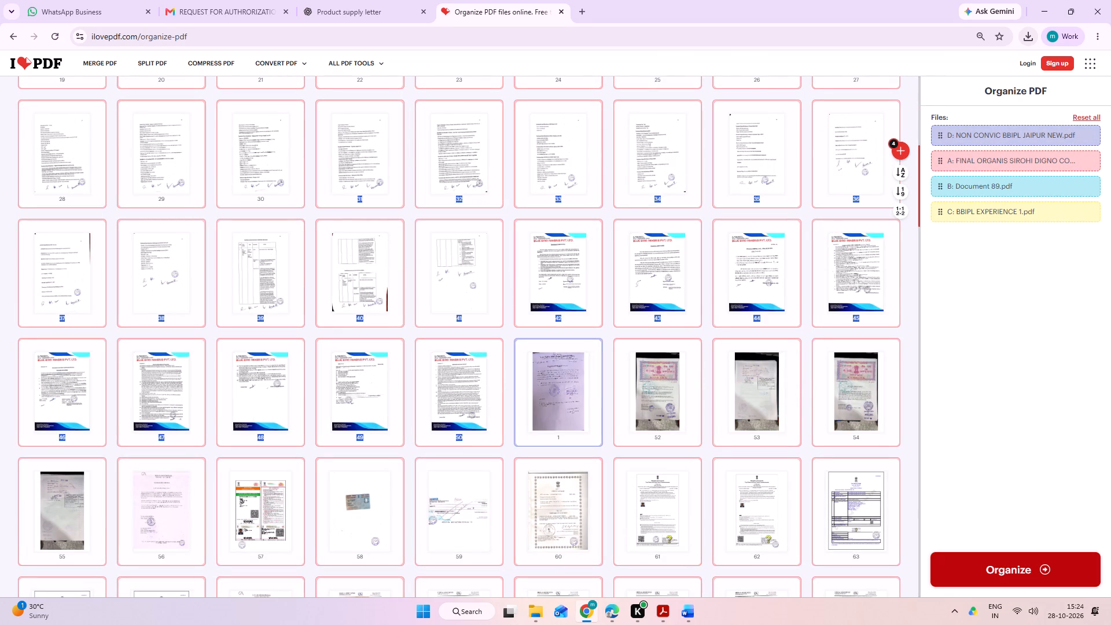
pyautogui.click(1004, 569)
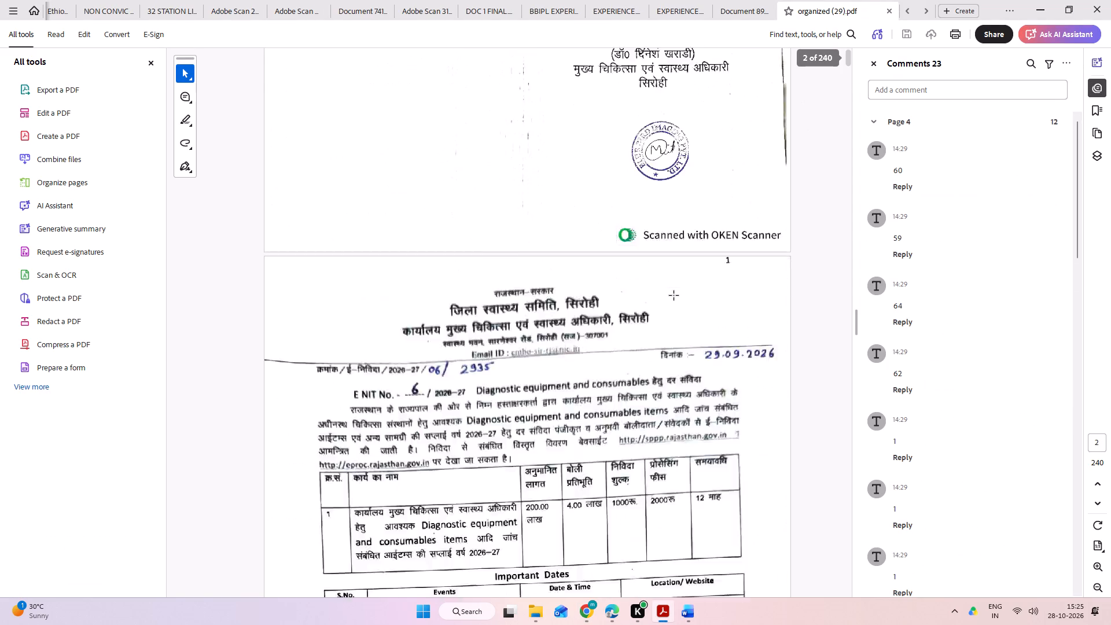
pyautogui.scroll(-14, 674, 296)
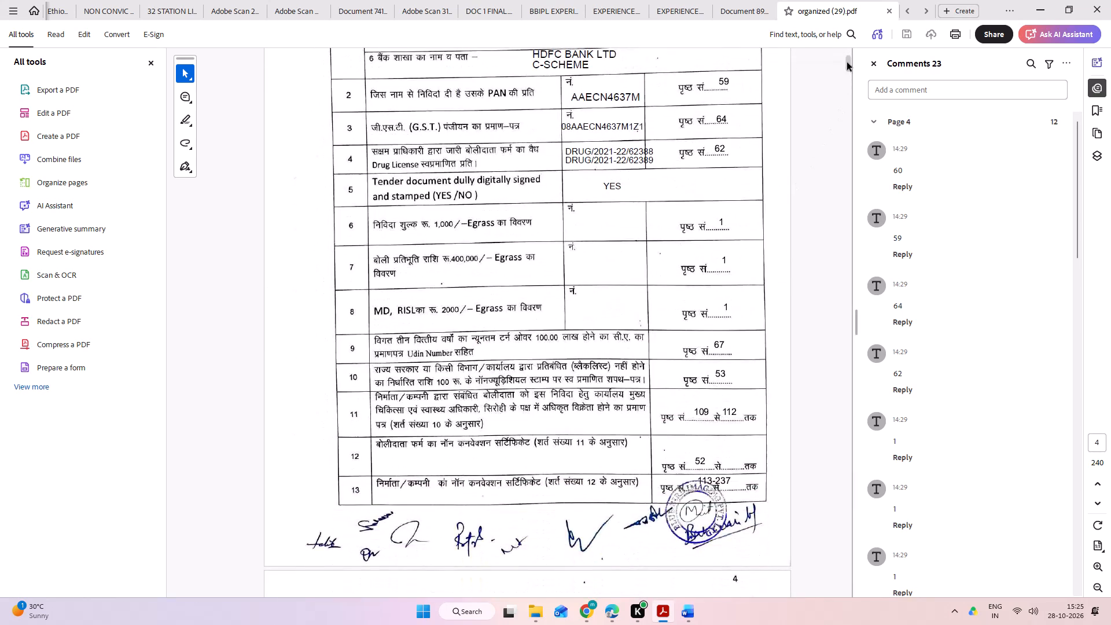
pyautogui.moveTo(847, 62); pyautogui.dragTo(851, 297)
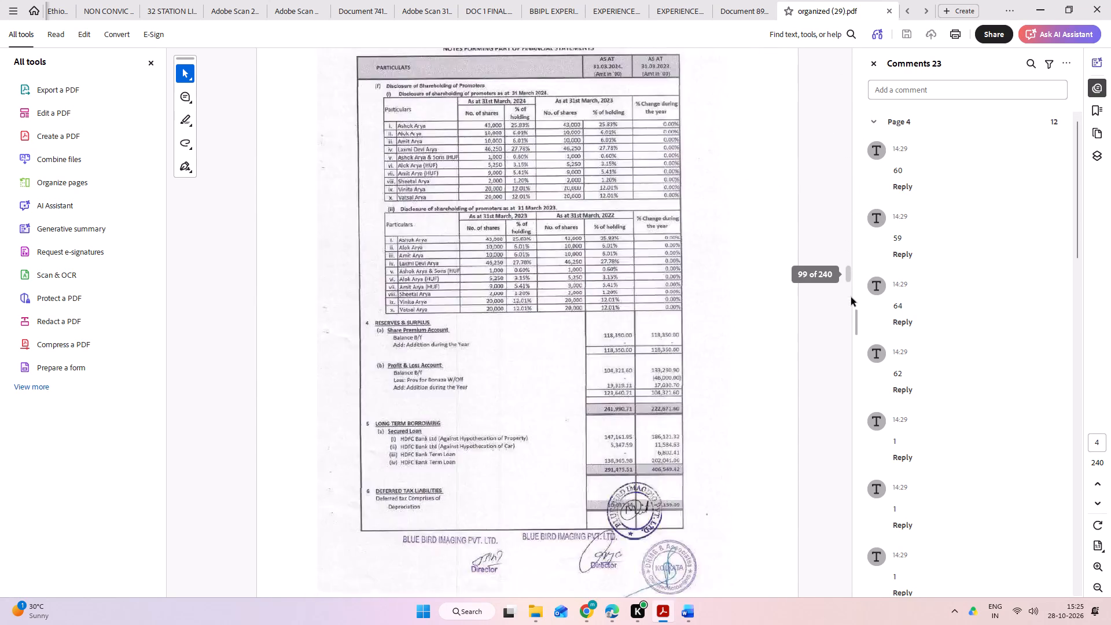
pyautogui.moveTo(851, 297); pyautogui.dragTo(843, 193)
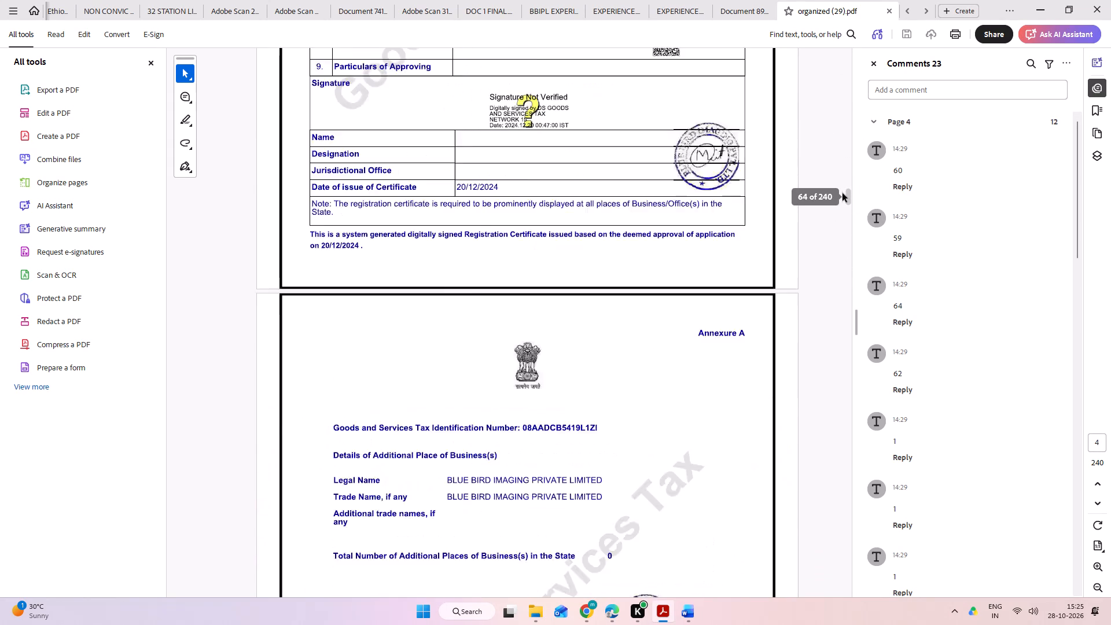
pyautogui.moveTo(843, 193); pyautogui.dragTo(842, 177)
pyautogui.scroll(6, 740, 278)
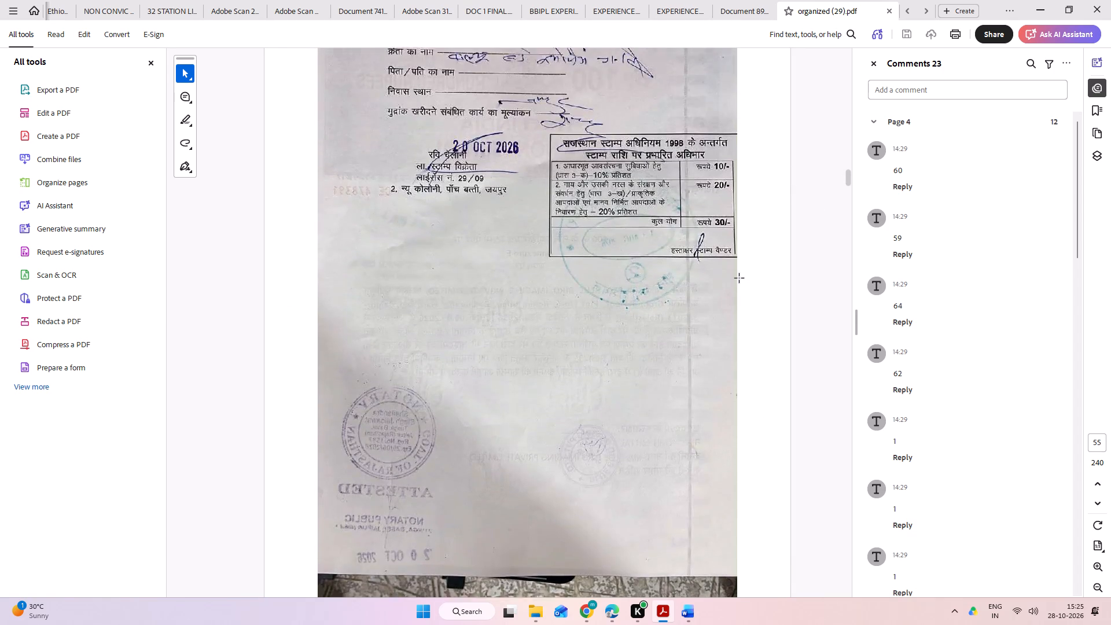
pyautogui.scroll(14, 740, 278)
pyautogui.scroll(7, 740, 278)
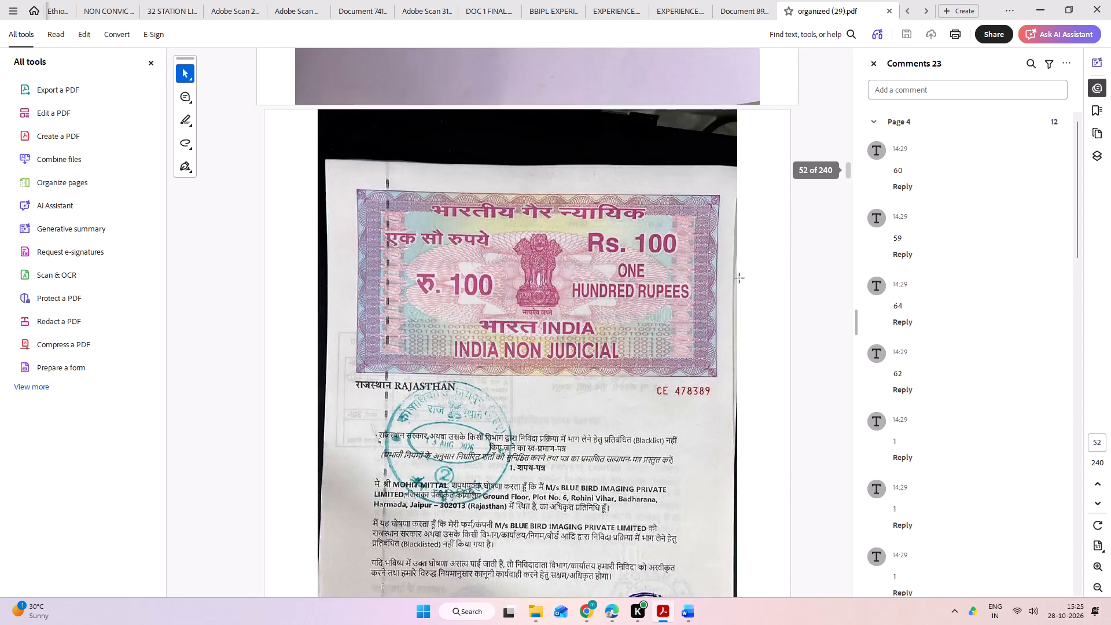
pyautogui.scroll(5, 740, 278)
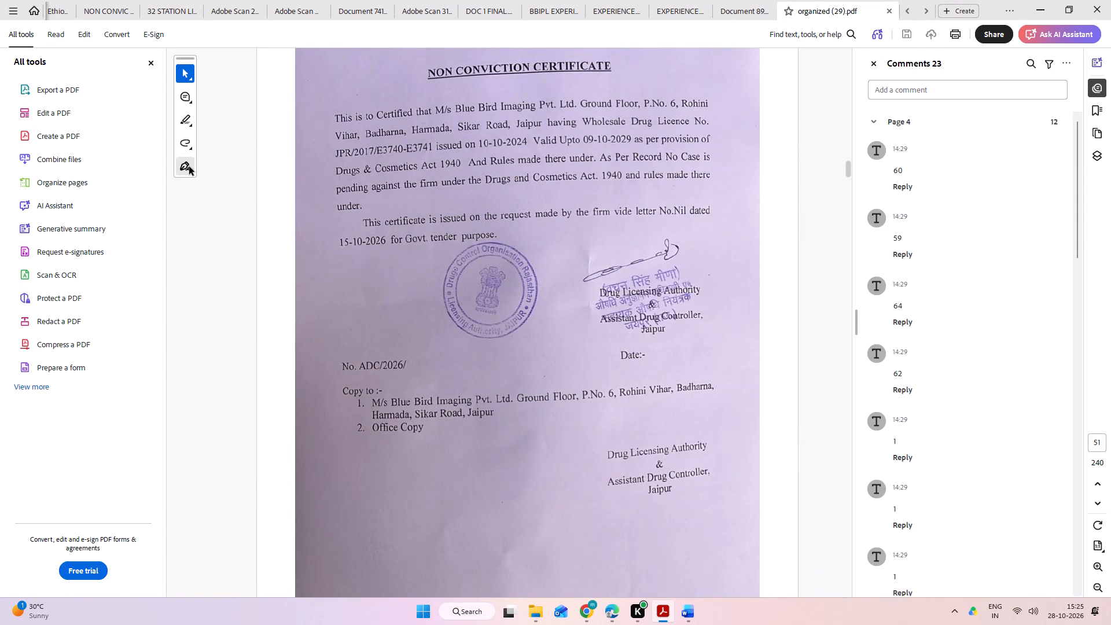
pyautogui.click(189, 167)
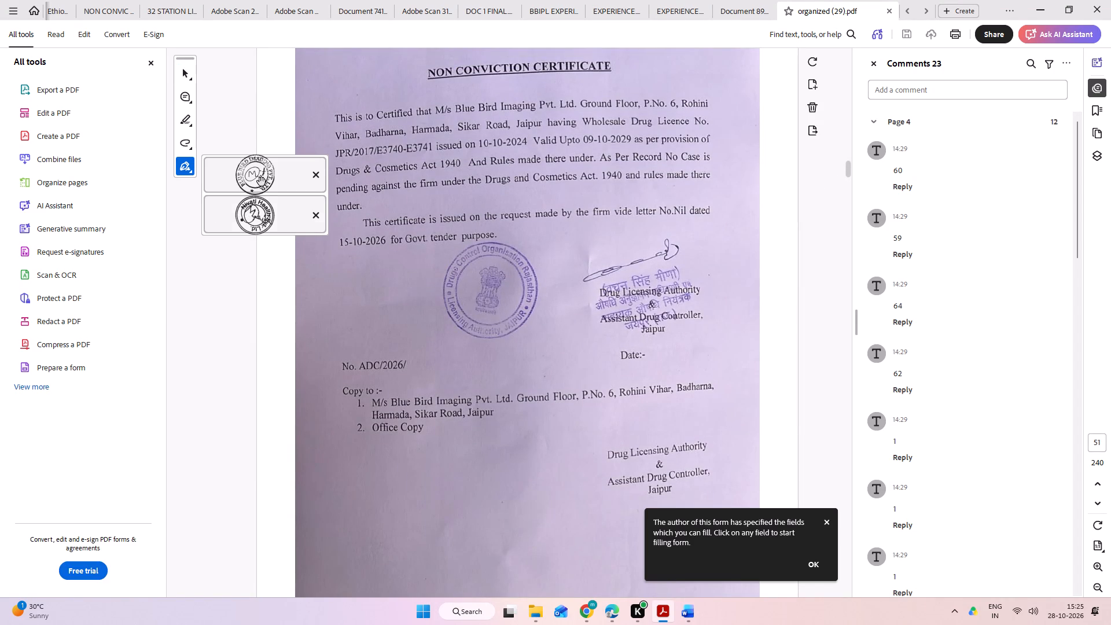
pyautogui.click(262, 182)
pyautogui.click(598, 530)
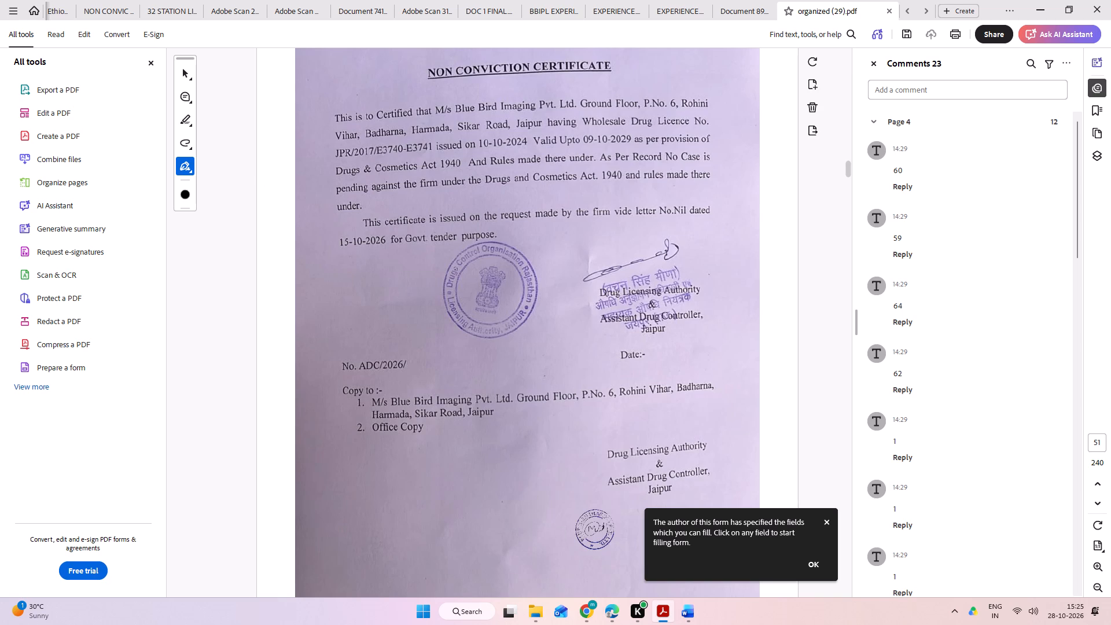
pyautogui.scroll(-2, 616, 414)
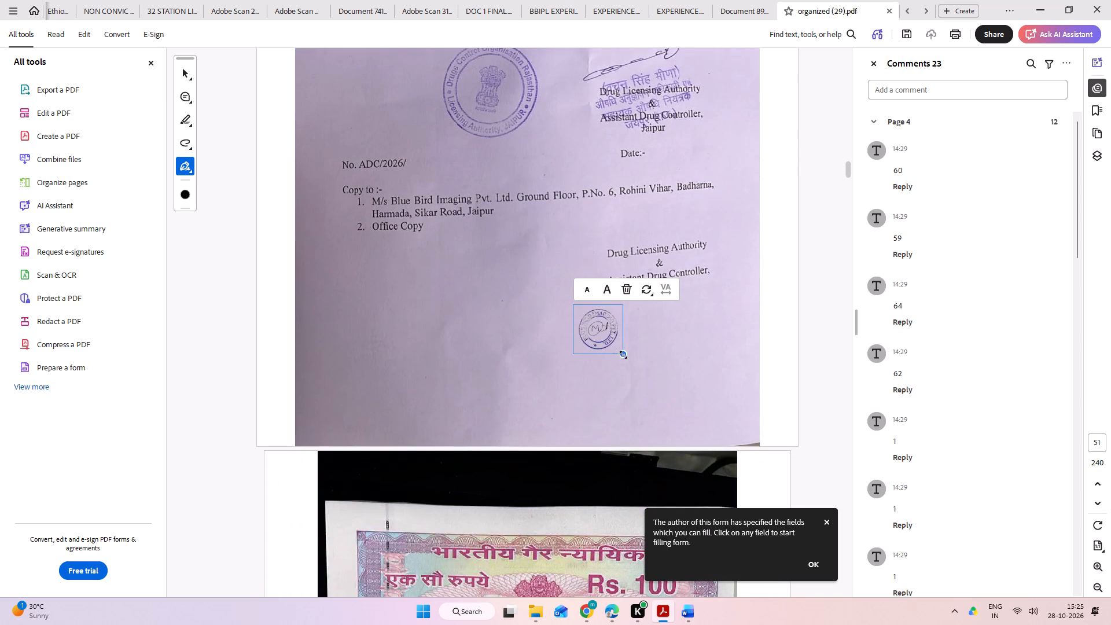
pyautogui.moveTo(624, 355); pyautogui.dragTo(643, 377)
pyautogui.click(676, 387)
# Check the experience certificates on the last two pages for the company seal.
pyautogui.scroll(-6, 676, 387)
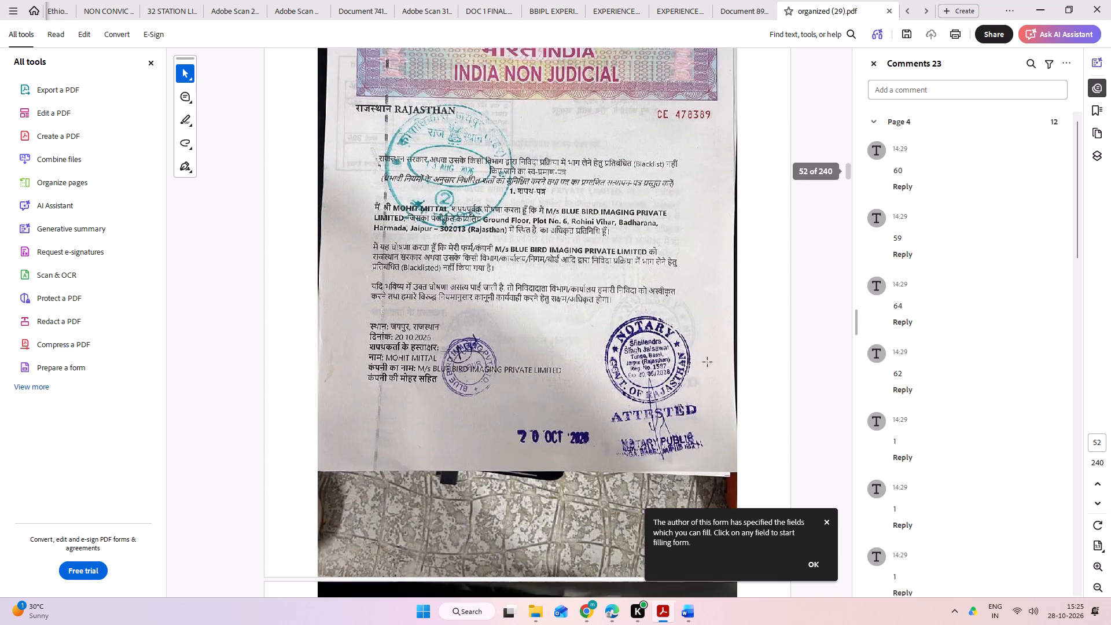
pyautogui.press('End')
pyautogui.scroll(-5, 748, 299)
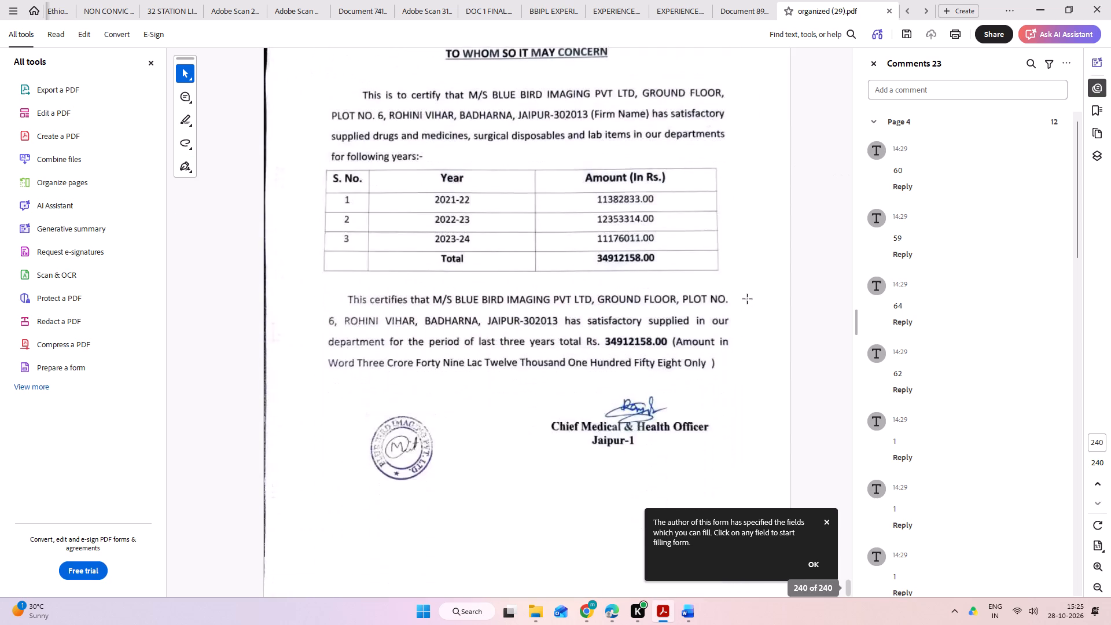
pyautogui.scroll(4, 532, 343)
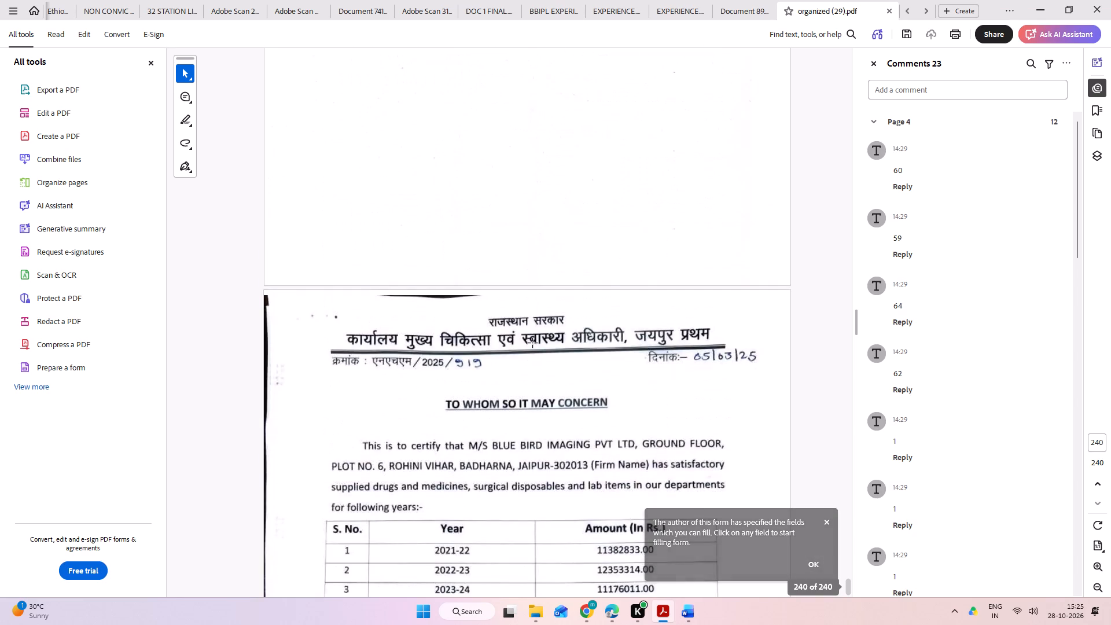
pyautogui.scroll(5, 534, 343)
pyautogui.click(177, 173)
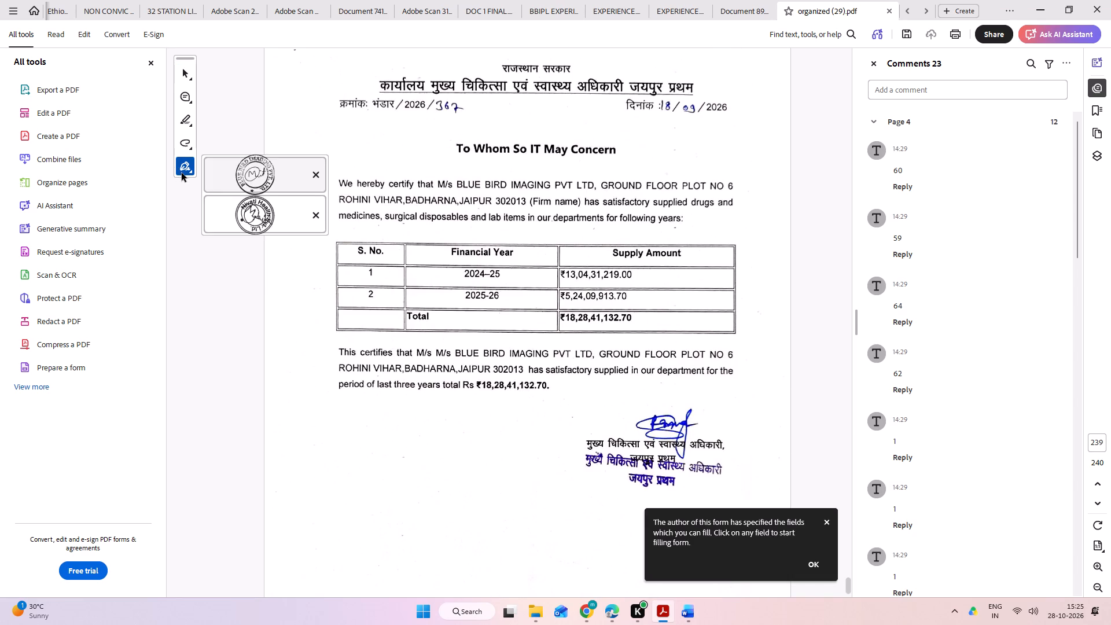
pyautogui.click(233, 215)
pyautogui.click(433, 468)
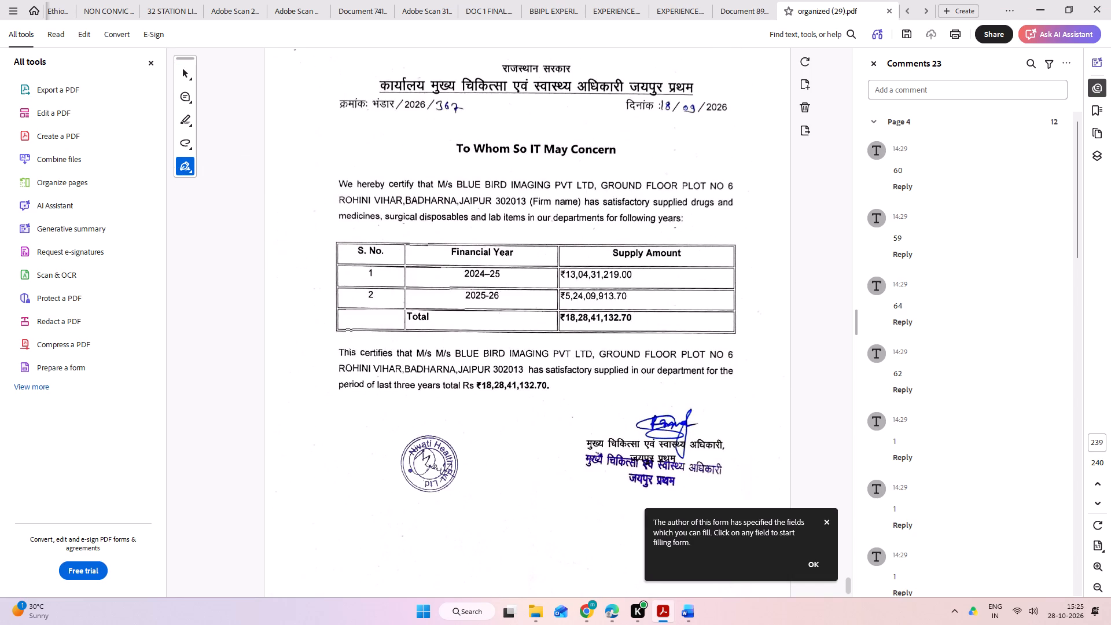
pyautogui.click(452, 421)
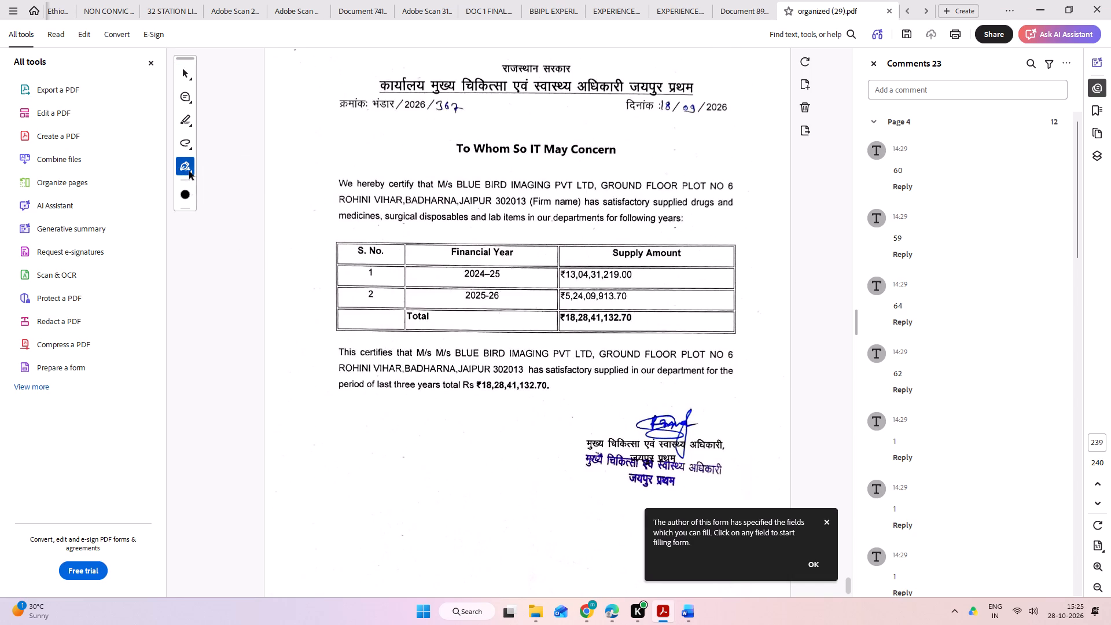
# Stamp the experience certificate on page 239 with the Blue Bird Imaging seal in the blank area below the text.
pyautogui.click(189, 167)
pyautogui.click(246, 189)
pyautogui.click(543, 514)
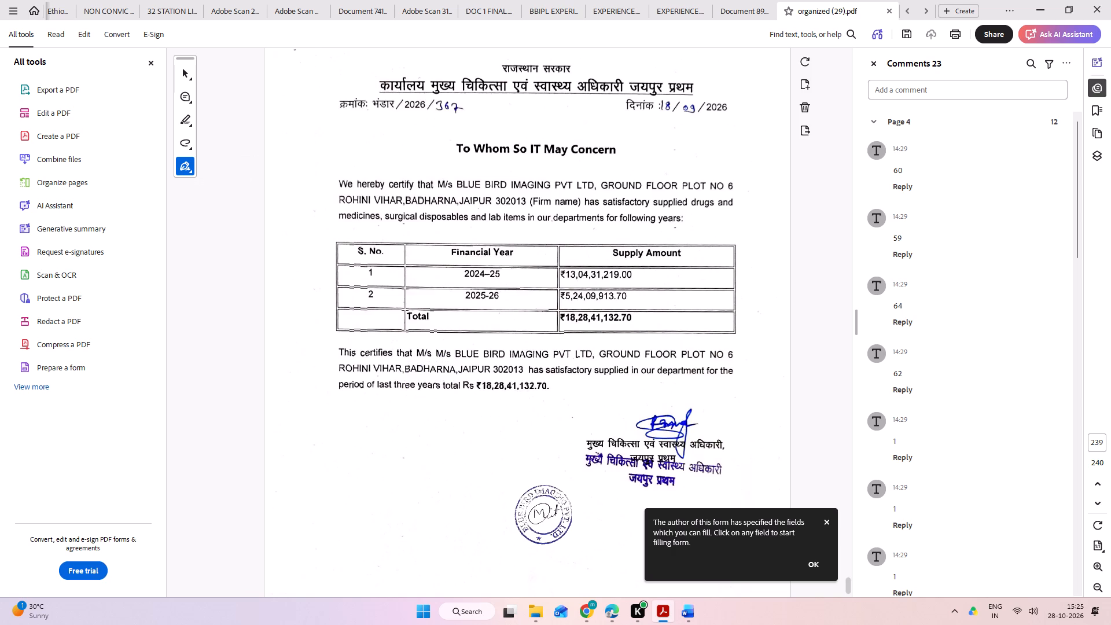
# Check the seal on the experience certificate on the last page, 240.
pyautogui.scroll(-11, 582, 427)
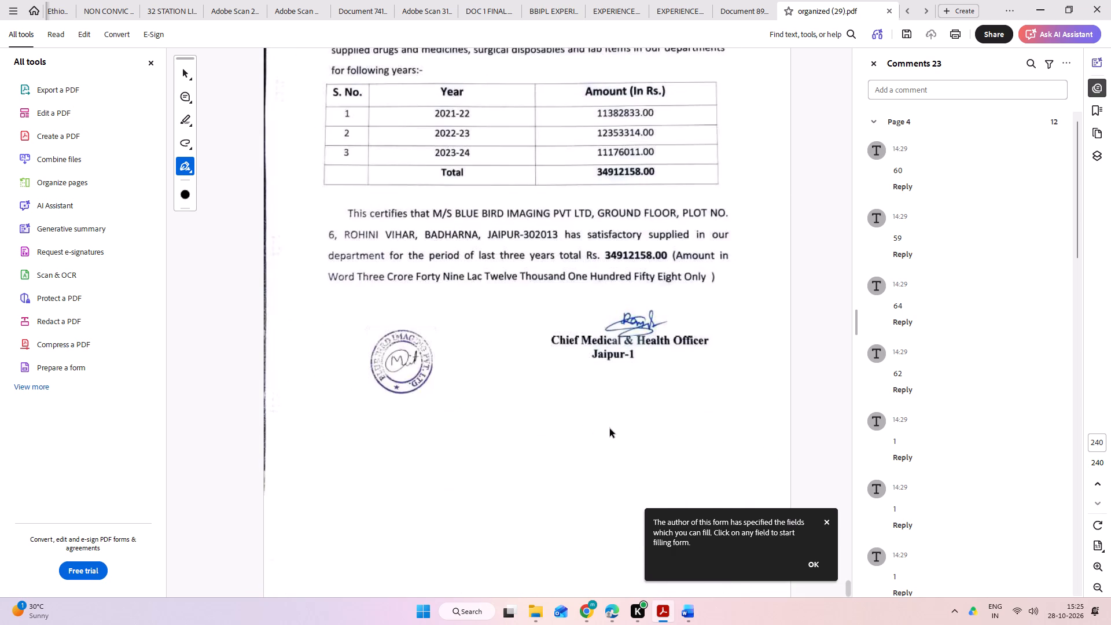
# Save the stamped PDF as SIROHI DIGN in the 28.10.2026 6PM CMHO SIROHI DIGNO EQUIP 2935 tender folder.
pyautogui.scroll(8, 613, 417)
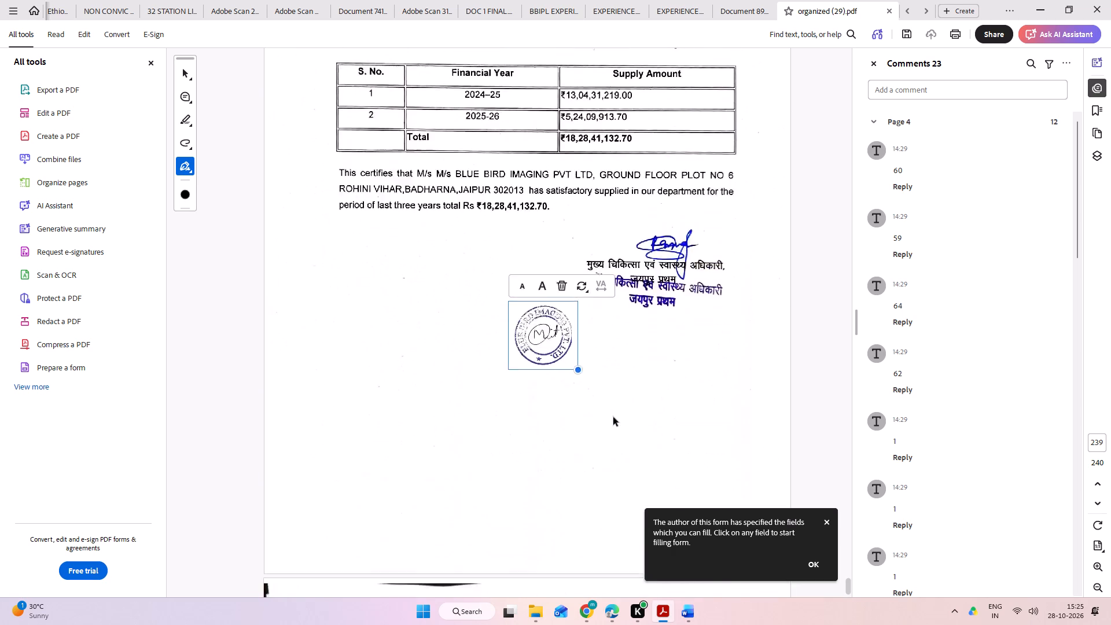
pyautogui.scroll(3, 613, 417)
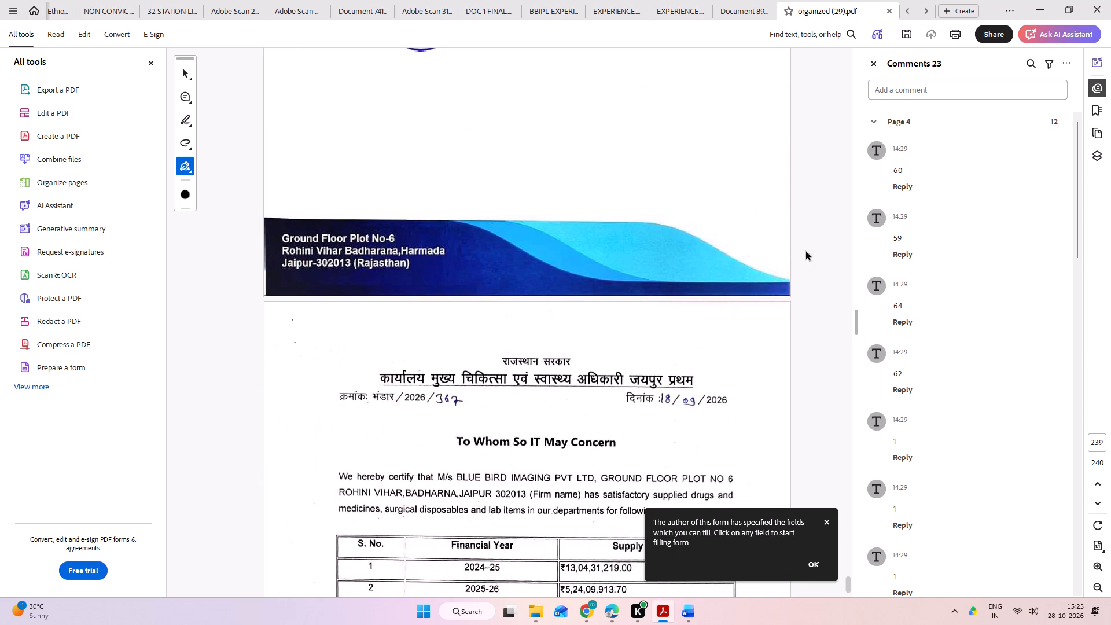
pyautogui.click(831, 201)
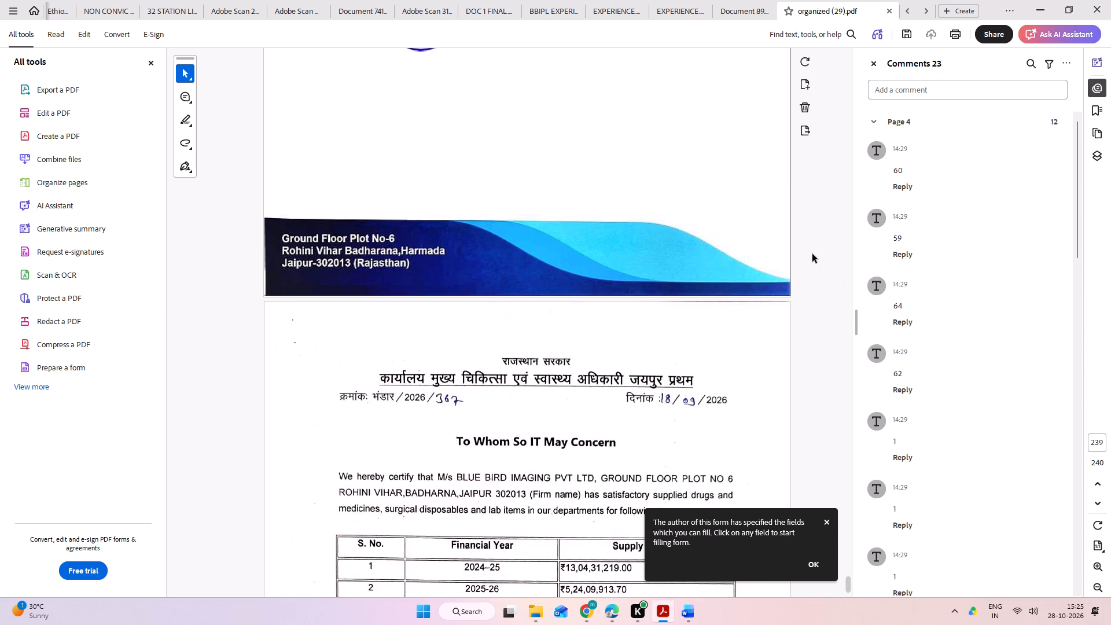
pyautogui.hotkey('ctrl', 's')
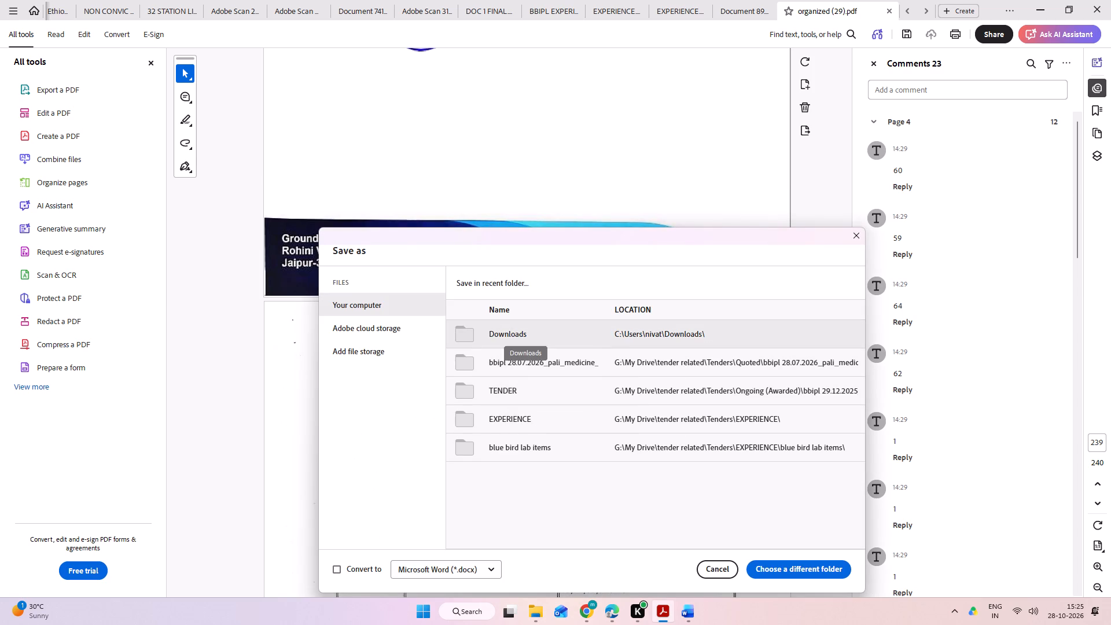
pyautogui.click(520, 339)
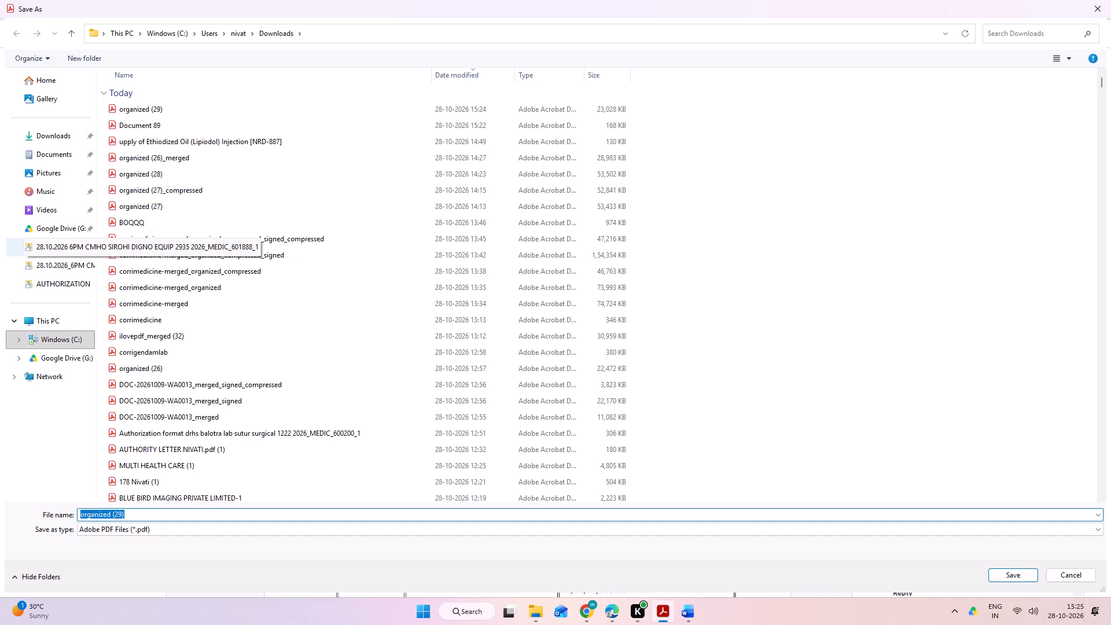
pyautogui.click(62, 243)
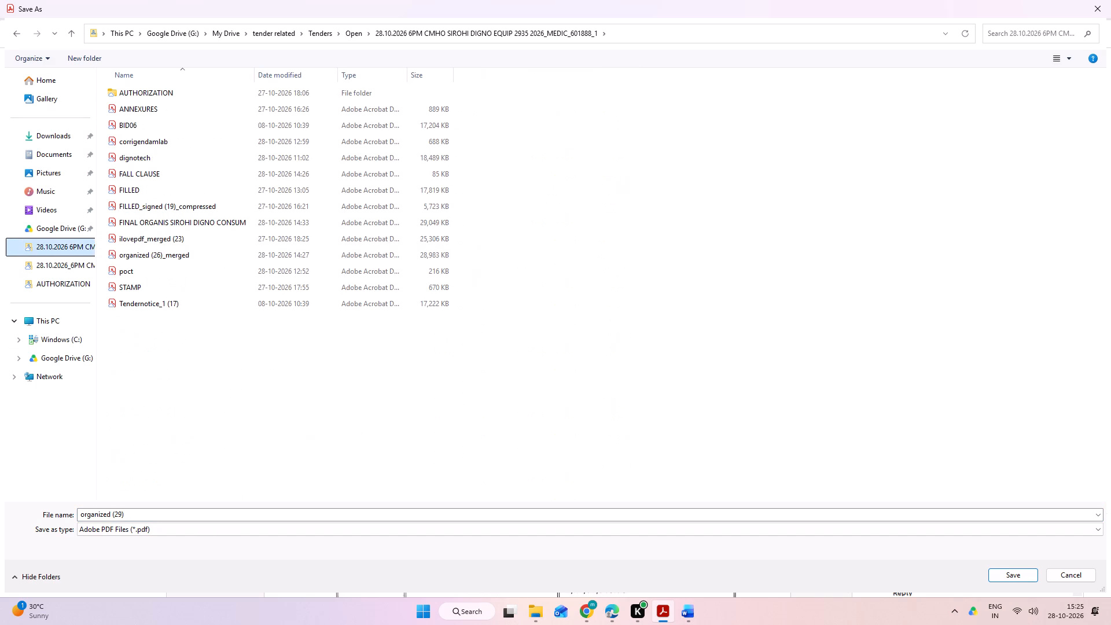
pyautogui.doubleClick(161, 513)
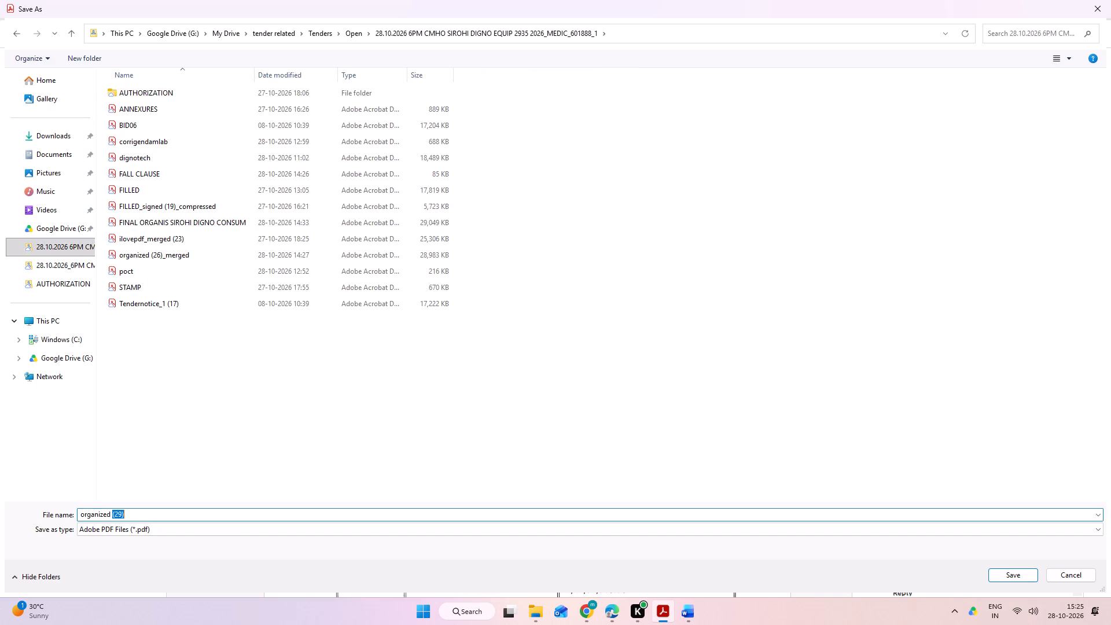
pyautogui.hotkey('ctrl', 'a')
pyautogui.write('SIROHI DIG')
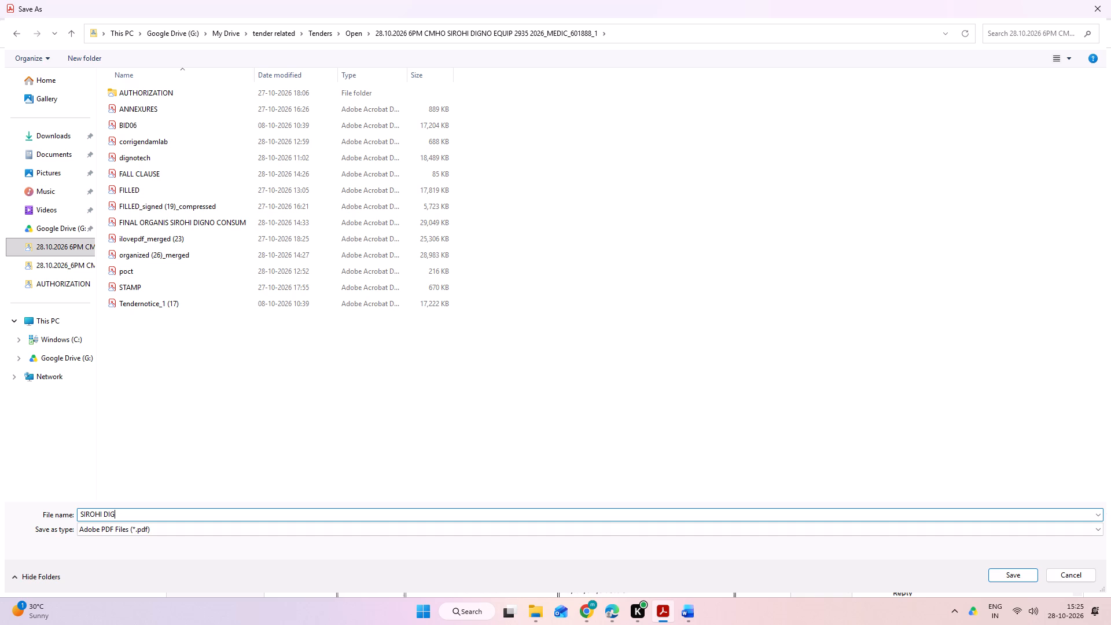
pyautogui.press('n')
pyautogui.scroll(1, 161, 513)
pyautogui.click(1022, 580)
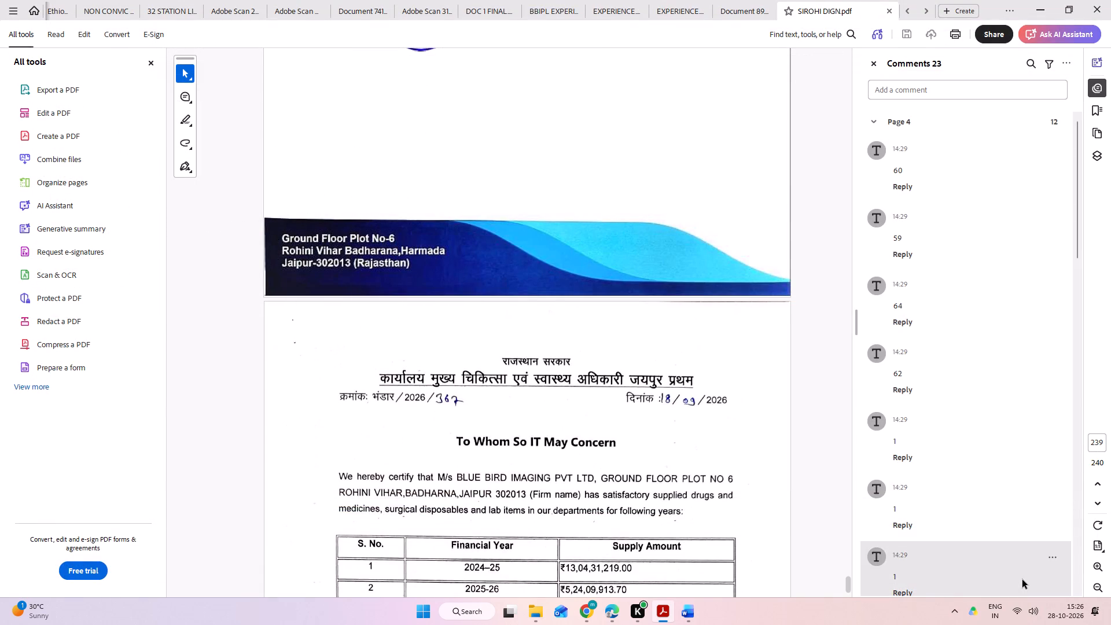
# Switch to File Explorer, find the SIROHI DIGN PDF in the 28.10.2026 6PM CMHO SIROHI DIGNO EQUIP tender folder, and open it.
pyautogui.click(536, 617)
pyautogui.rightClick(566, 234)
pyautogui.click(637, 376)
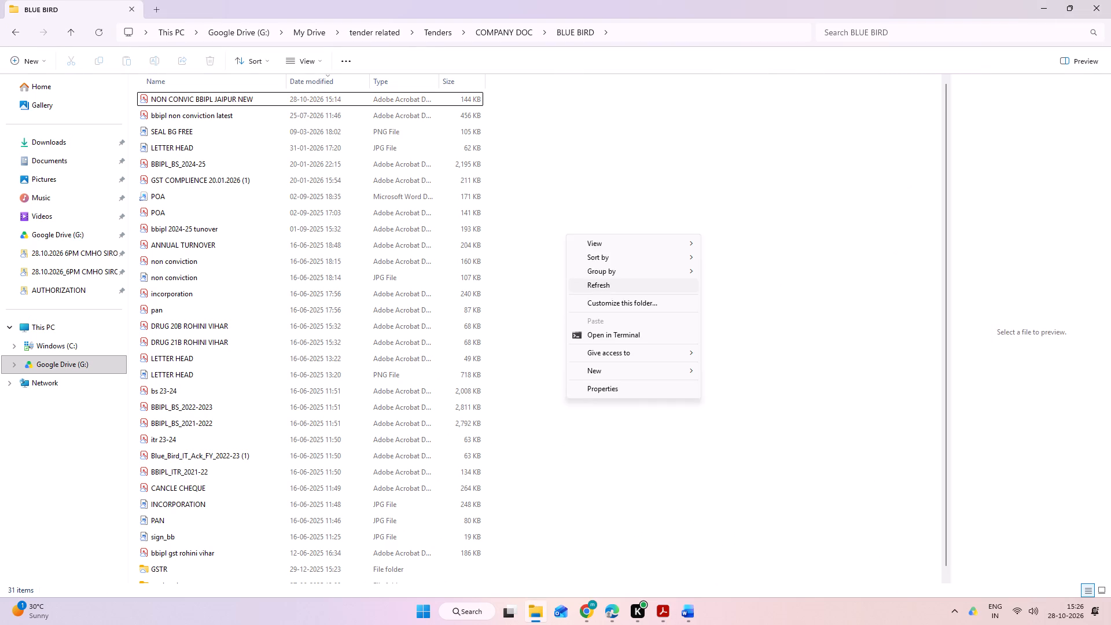
pyautogui.click(604, 285)
pyautogui.click(77, 144)
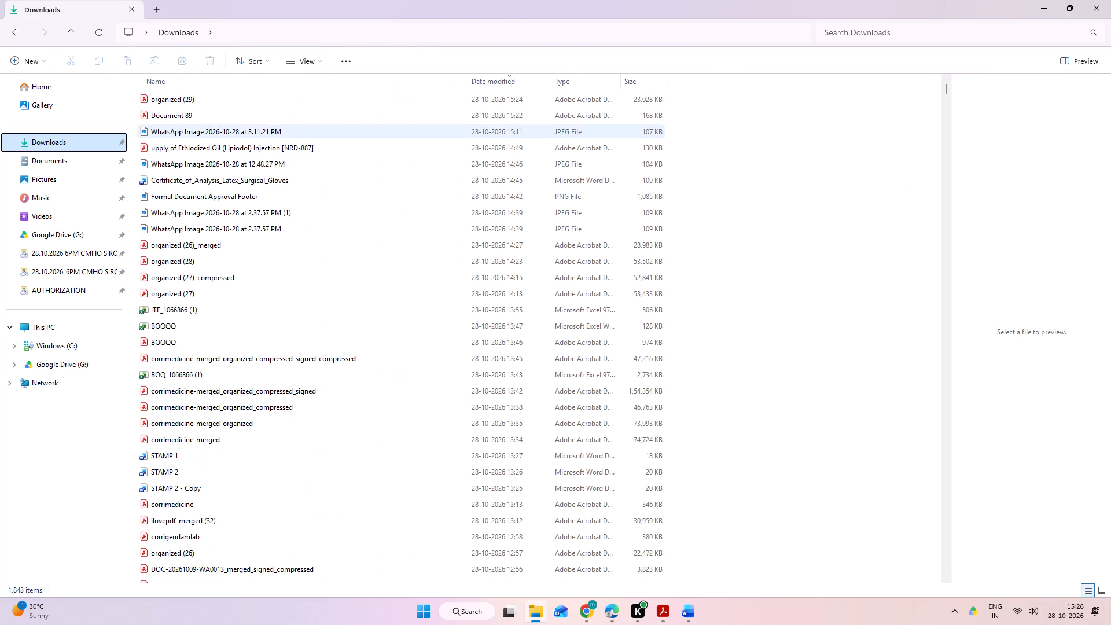
pyautogui.click(71, 259)
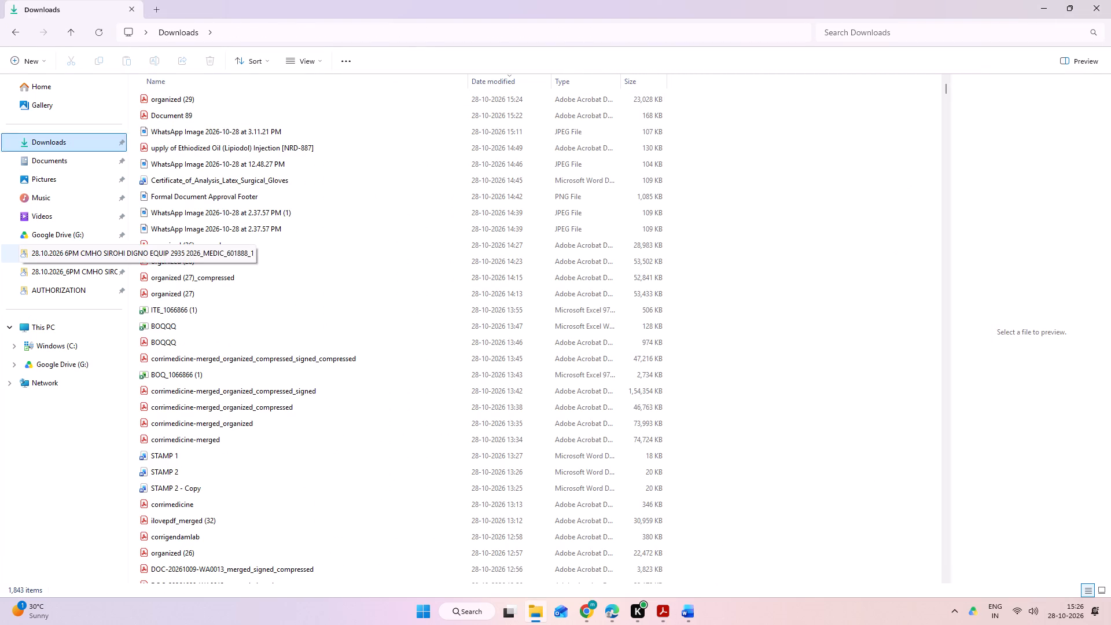
pyautogui.rightClick(560, 174)
pyautogui.click(631, 319)
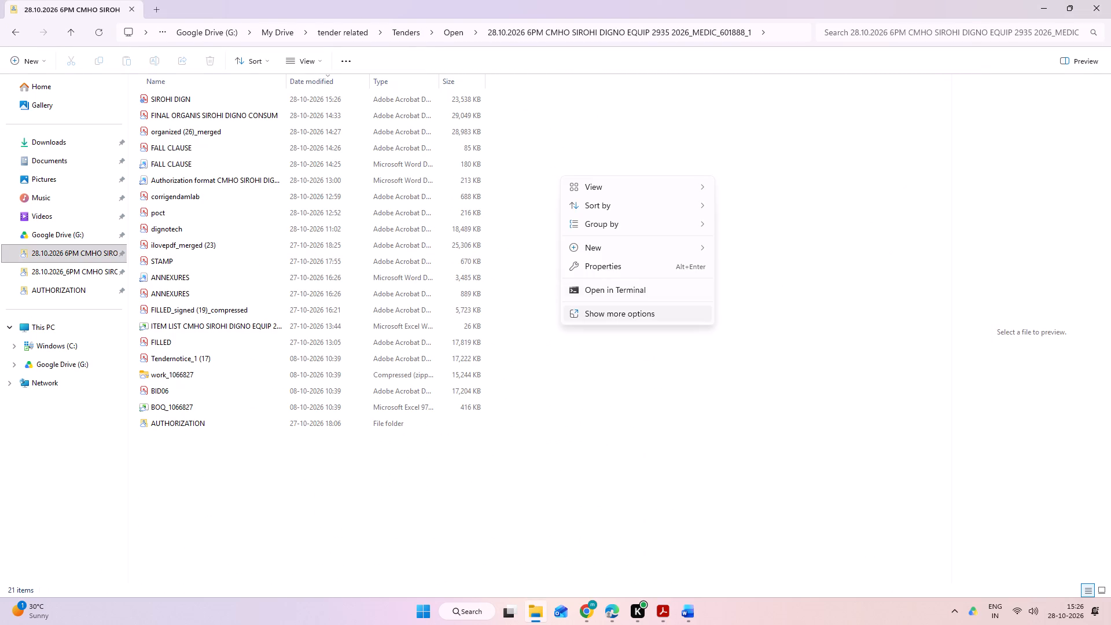
pyautogui.click(594, 220)
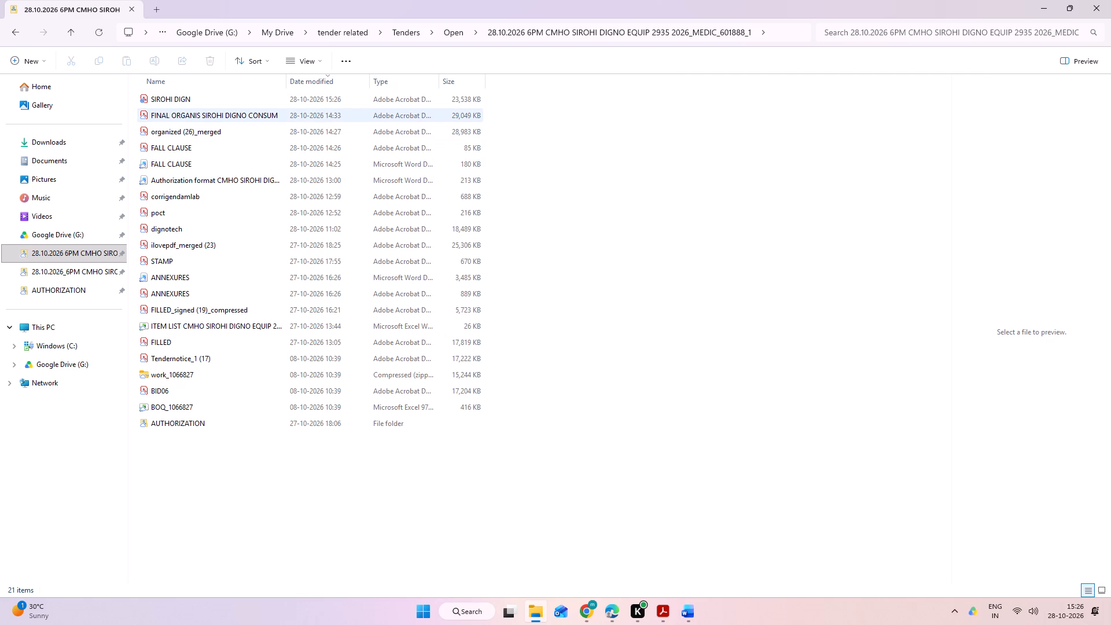
pyautogui.doubleClick(219, 101)
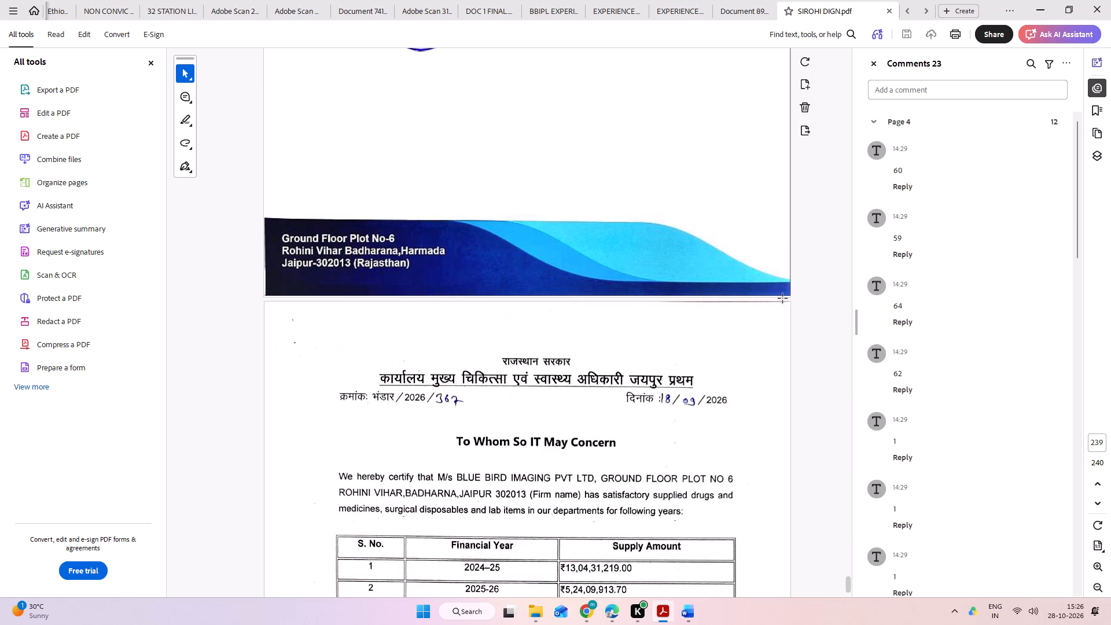
# Review the opening pages of SIROHI DIGN, from the tender notice through the page-number checklist to the bid terms on page 7.
pyautogui.scroll(19, 783, 299)
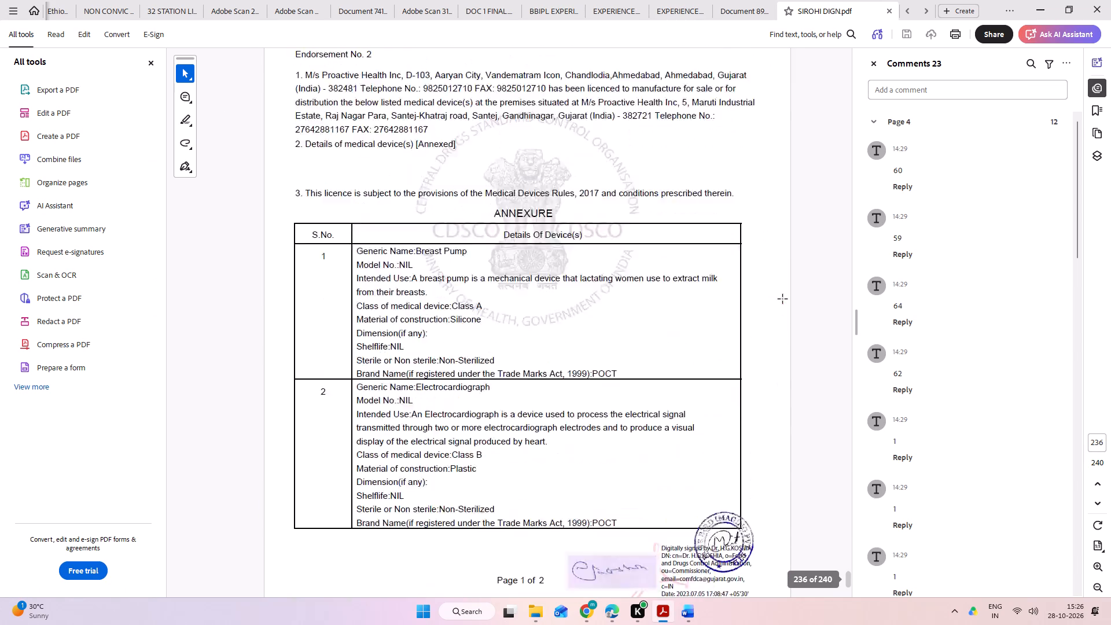
pyautogui.scroll(5, 783, 299)
pyautogui.moveTo(849, 582); pyautogui.dragTo(851, 64)
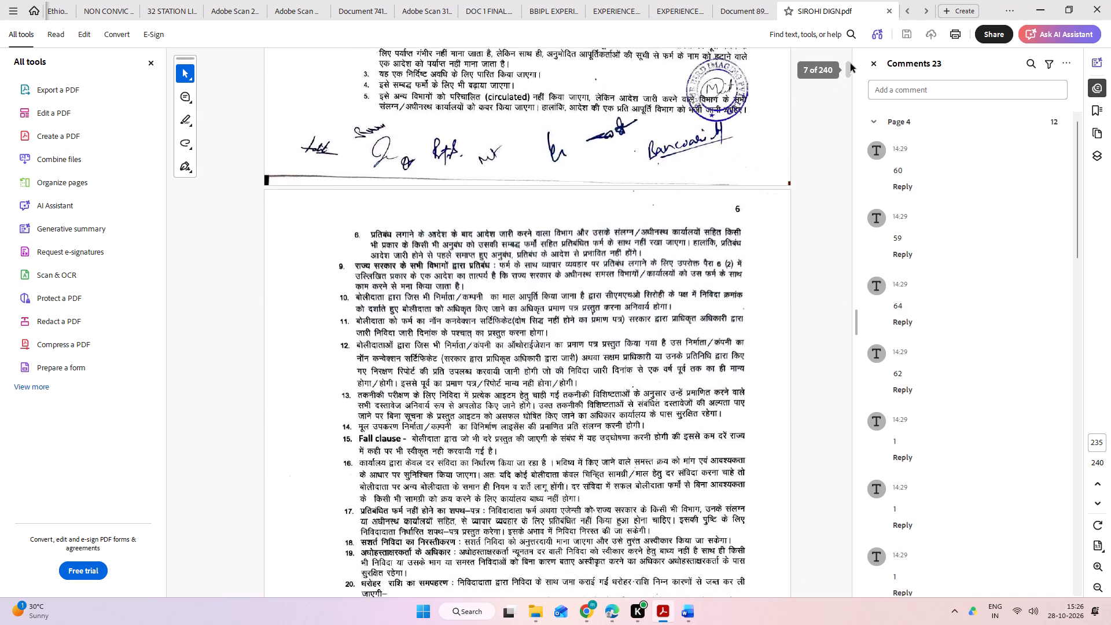
pyautogui.moveTo(851, 64); pyautogui.dragTo(851, 59)
pyautogui.scroll(-12, 751, 217)
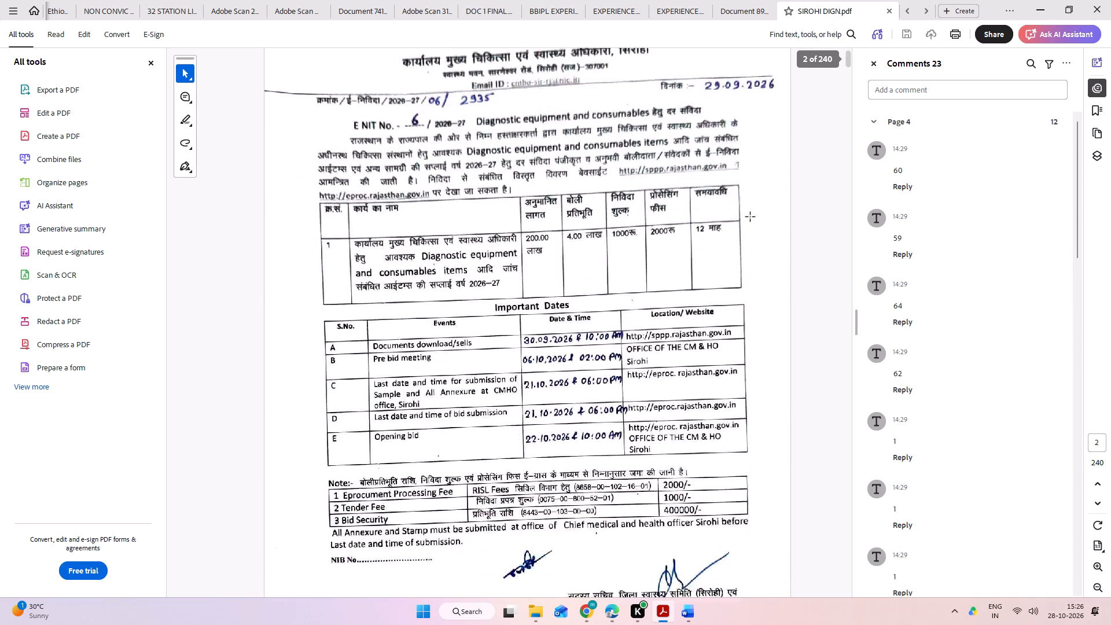
pyautogui.scroll(-9, 751, 217)
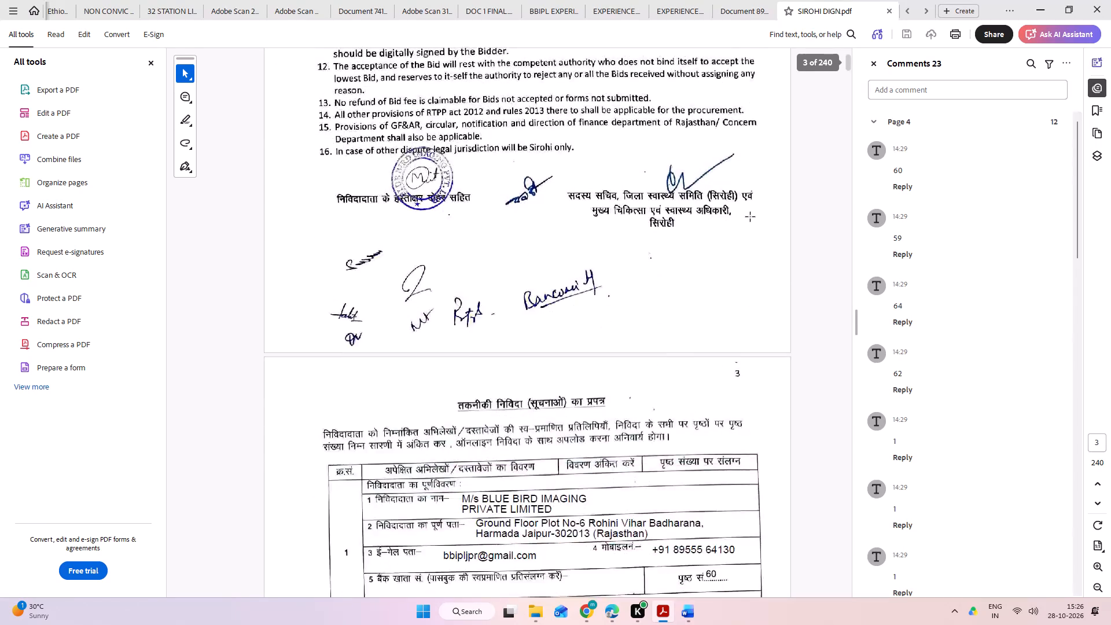
pyautogui.scroll(-7, 751, 217)
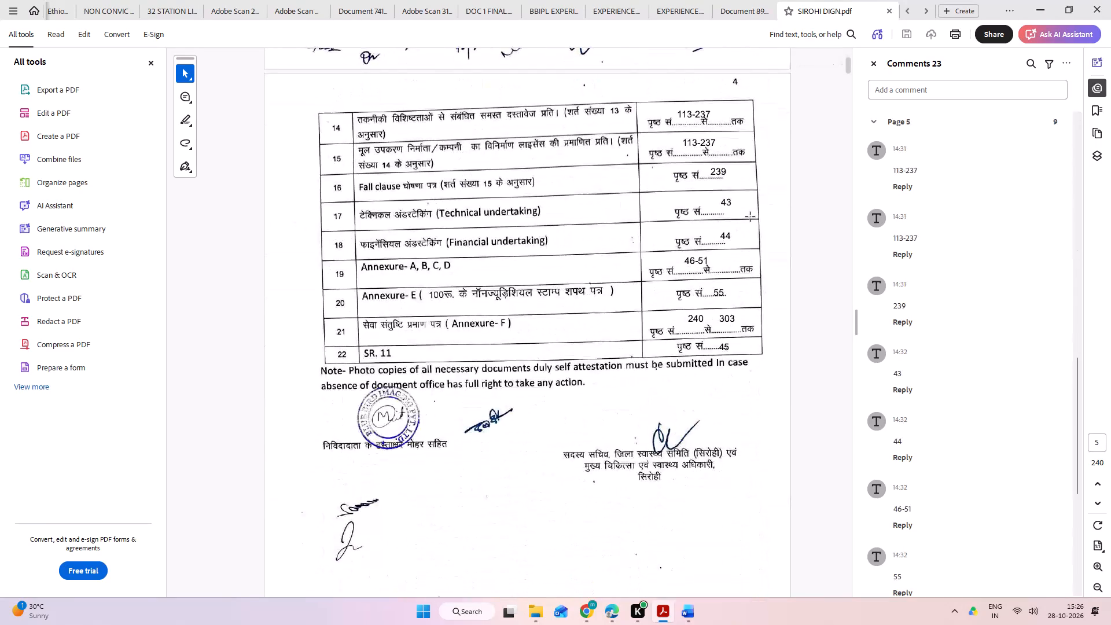
pyautogui.scroll(-8, 751, 217)
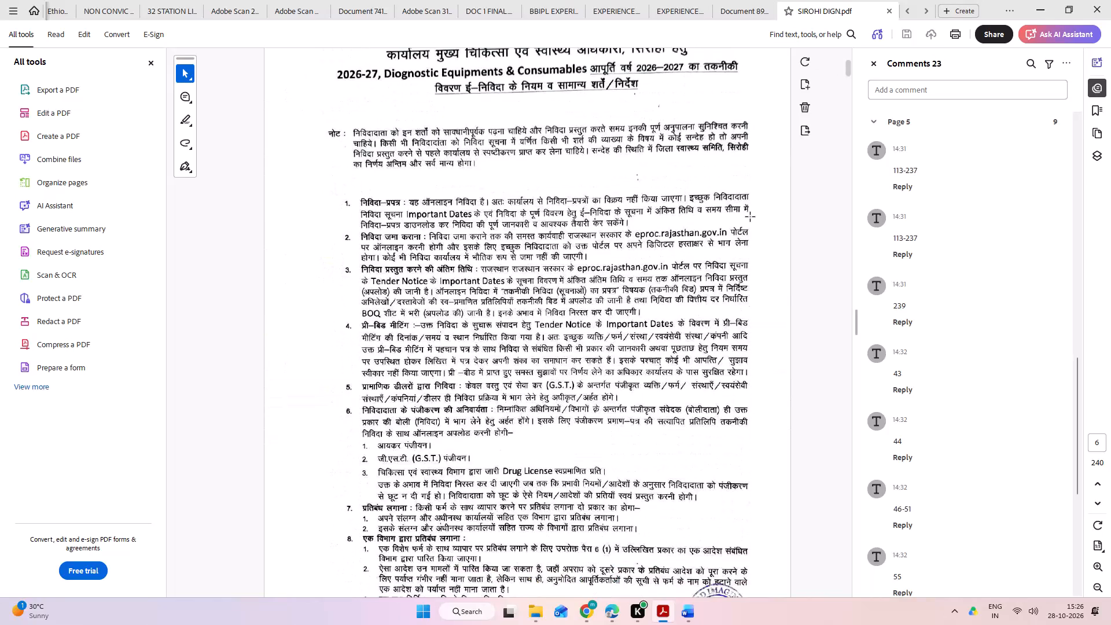
pyautogui.scroll(-5, 751, 217)
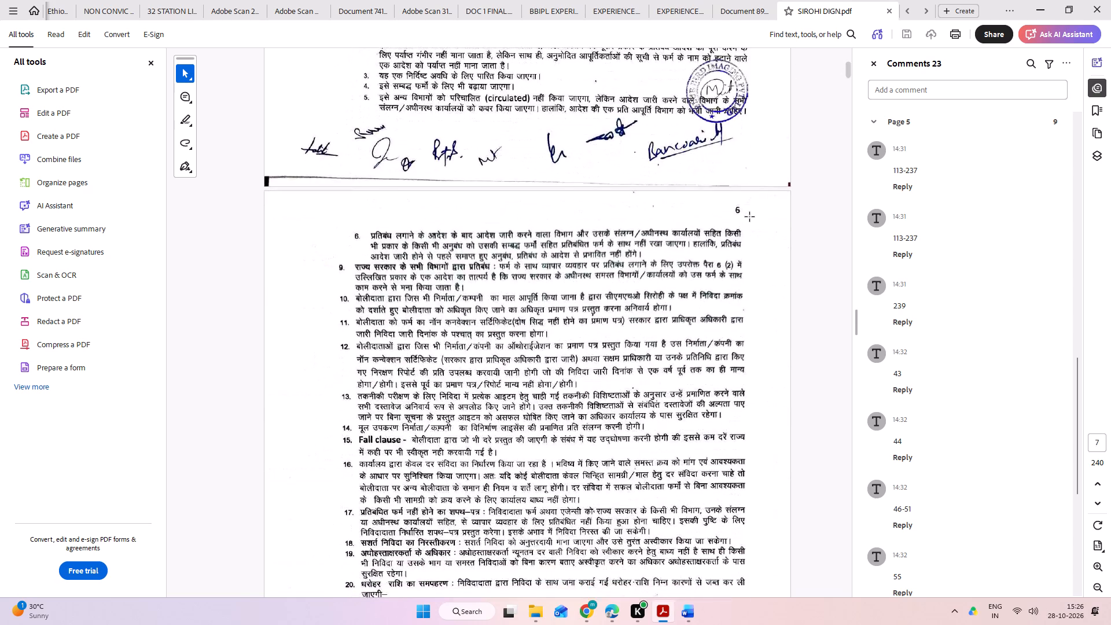
pyautogui.scroll(-2, 750, 217)
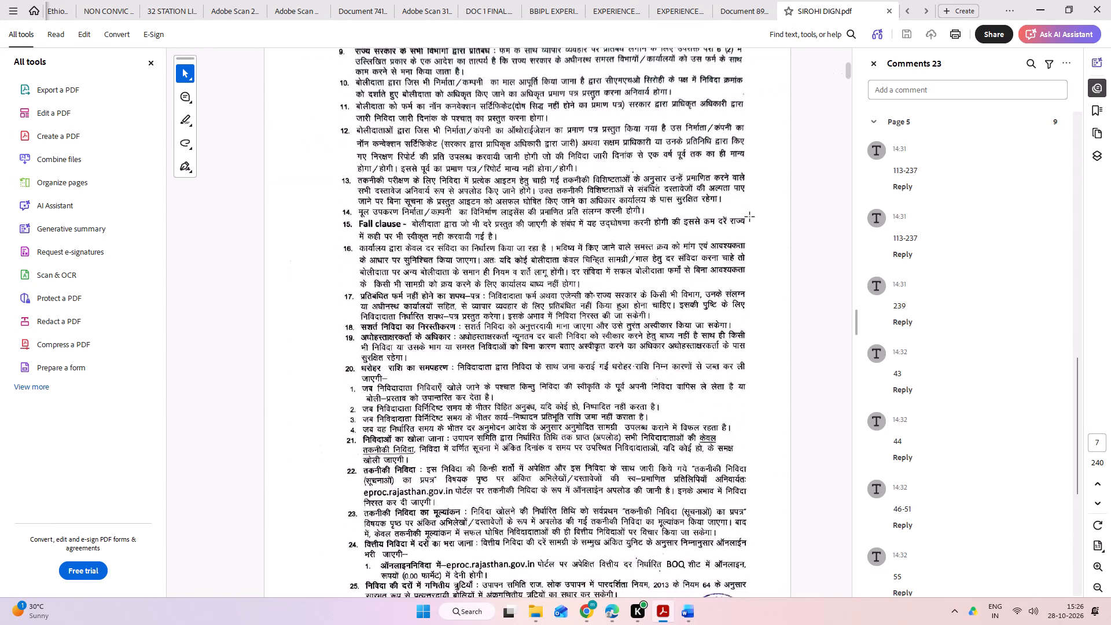
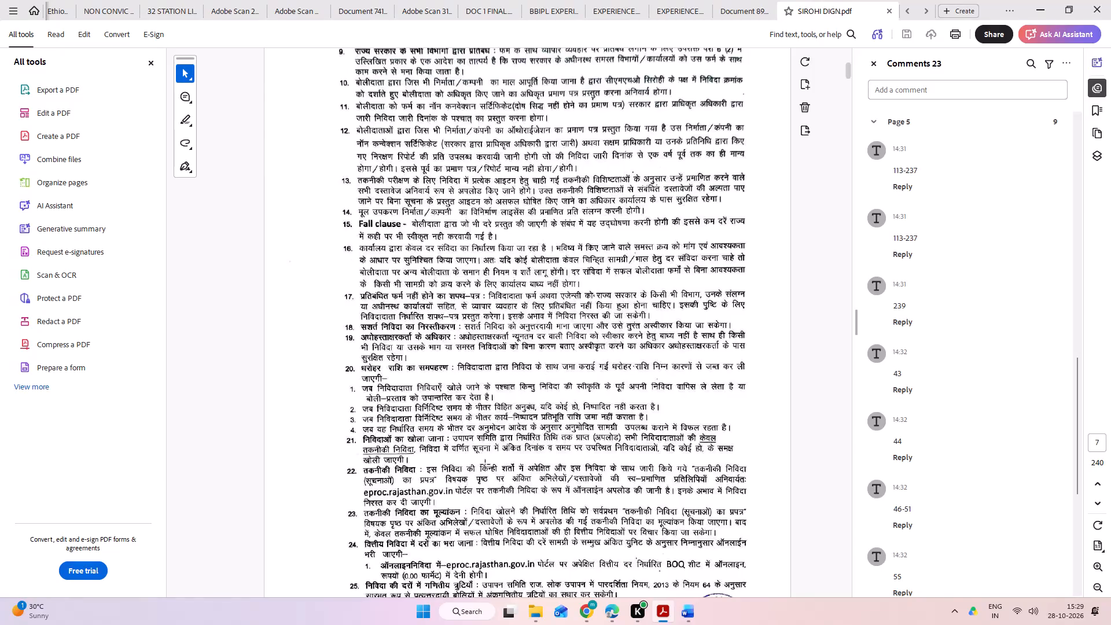
# Review SIROHI DIGN from the bid terms on page 7 through the declaration forms and Annexure C to the Form No. 1 appeal memorandum.
pyautogui.scroll(-9, 492, 478)
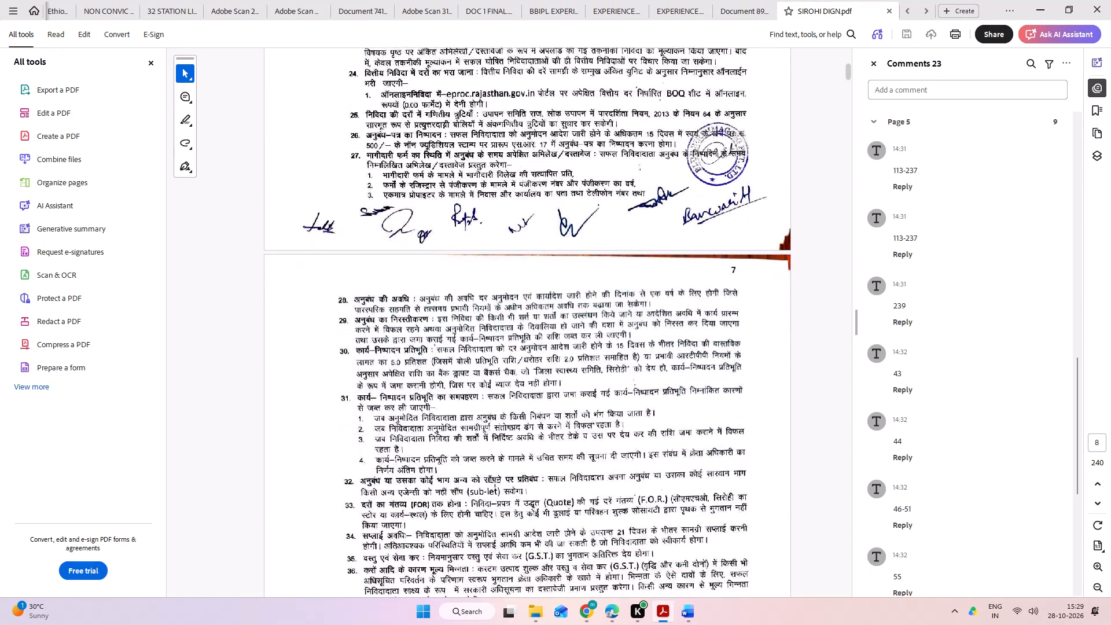
pyautogui.scroll(-15, 495, 483)
pyautogui.scroll(-7, 495, 483)
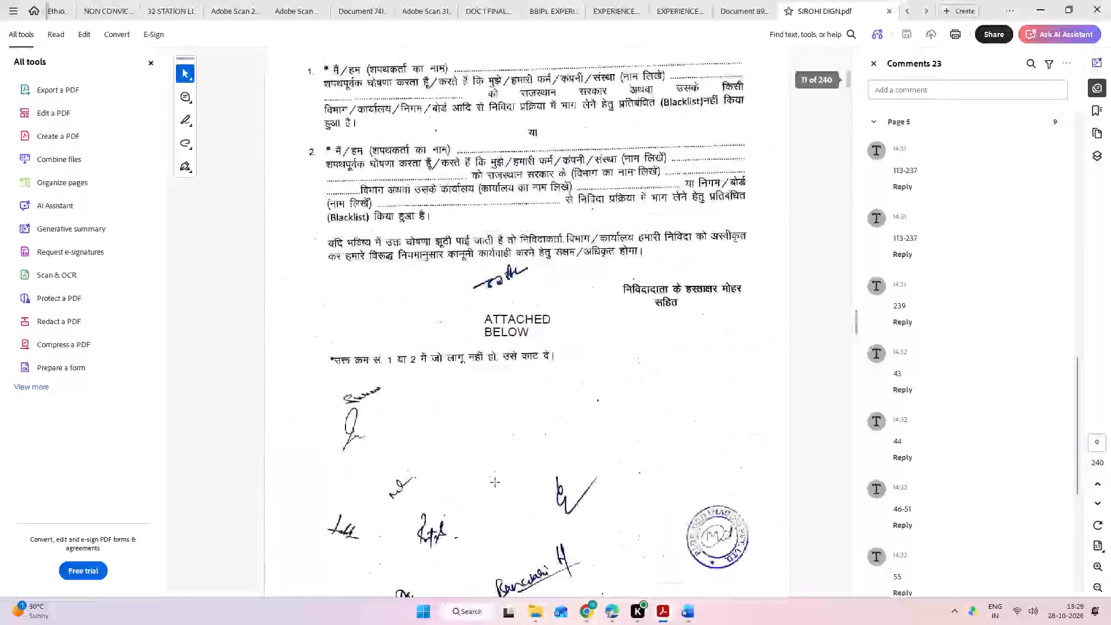
pyautogui.scroll(-18, 495, 483)
pyautogui.scroll(-6, 495, 483)
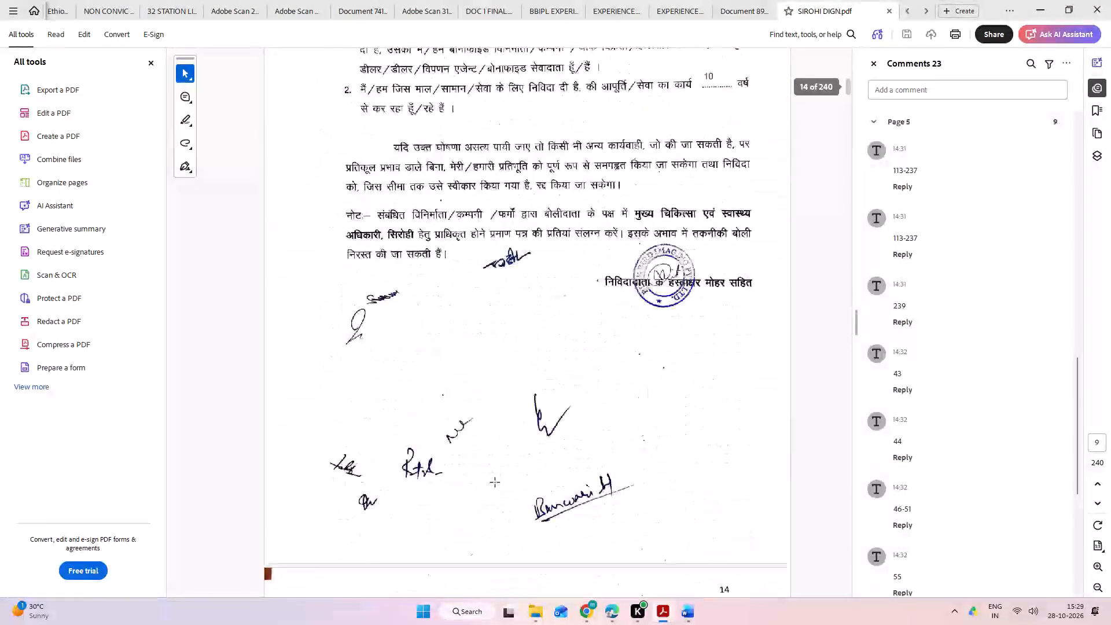
pyautogui.scroll(-18, 495, 483)
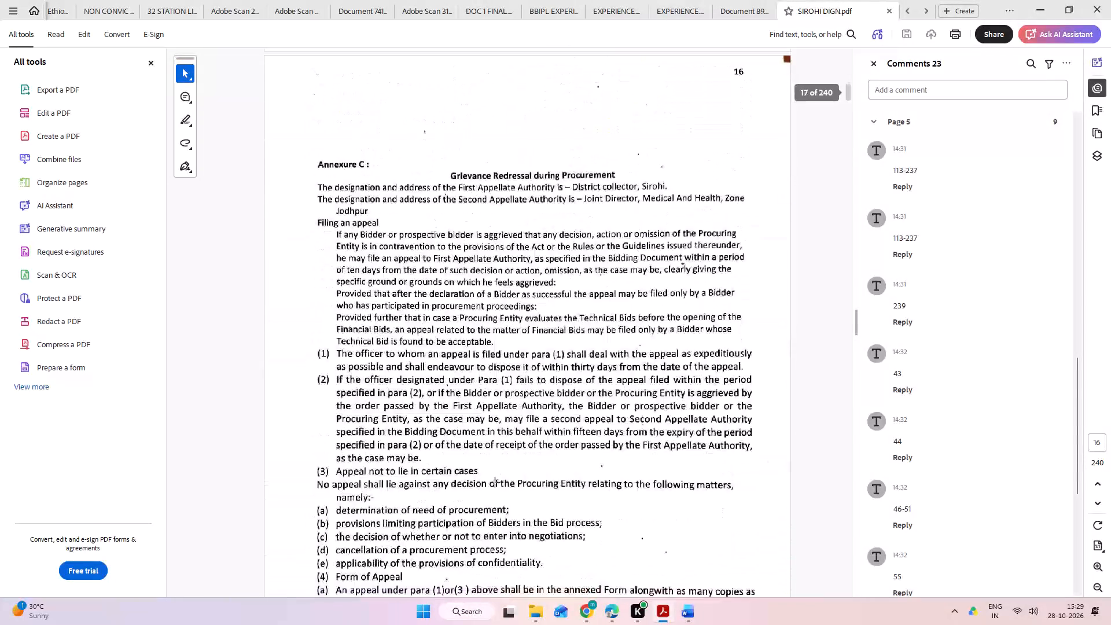
pyautogui.scroll(-12, 495, 483)
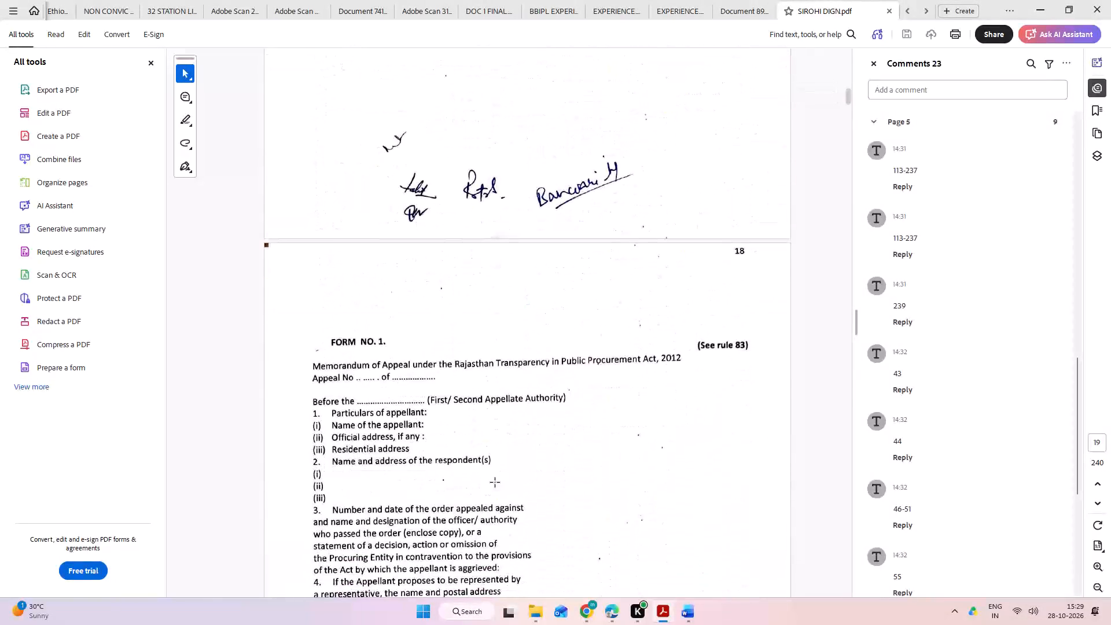
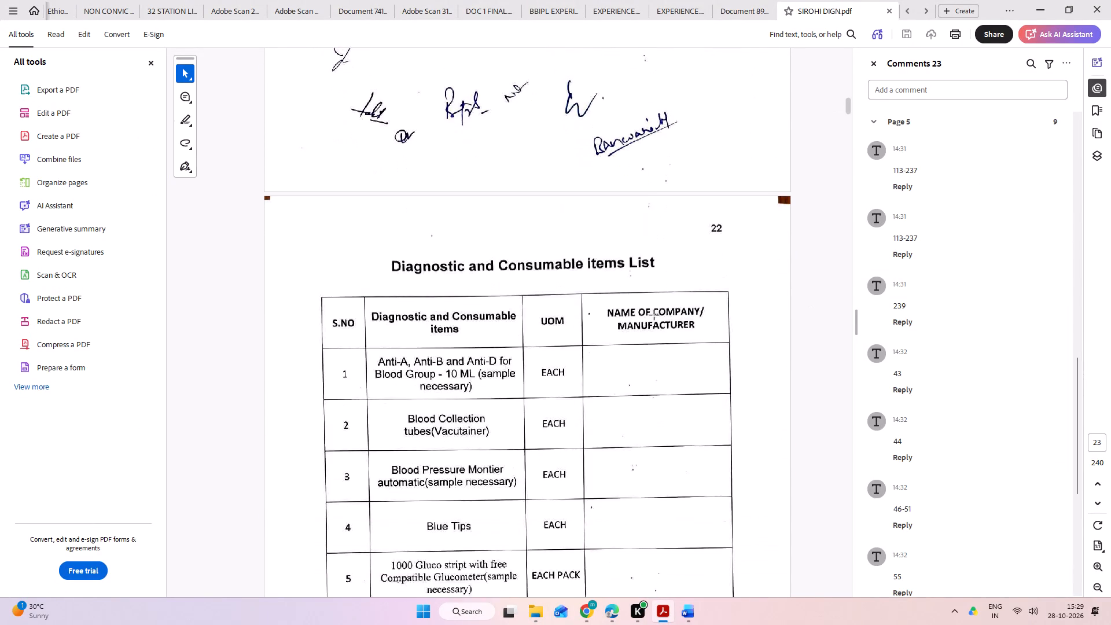
# Check the whole Diagnostic and Consumable items List on page 22 of SIROHI DIGN.
pyautogui.scroll(-2, 654, 315)
pyautogui.keyDown('ctrl'); pyautogui.scroll(-1, 654, 315); pyautogui.keyUp('ctrl')
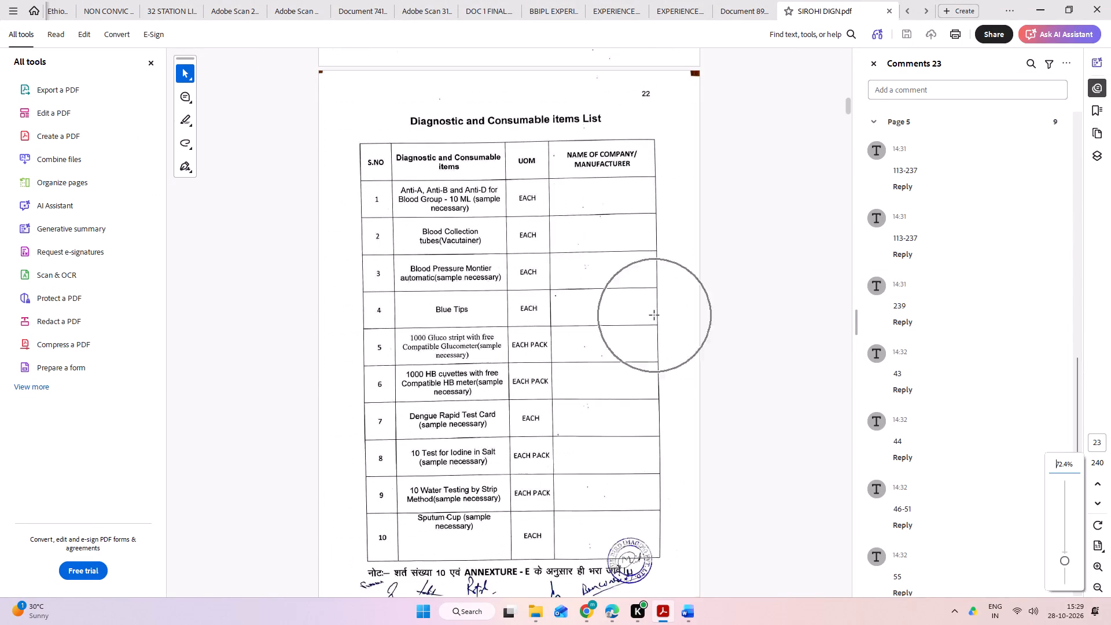
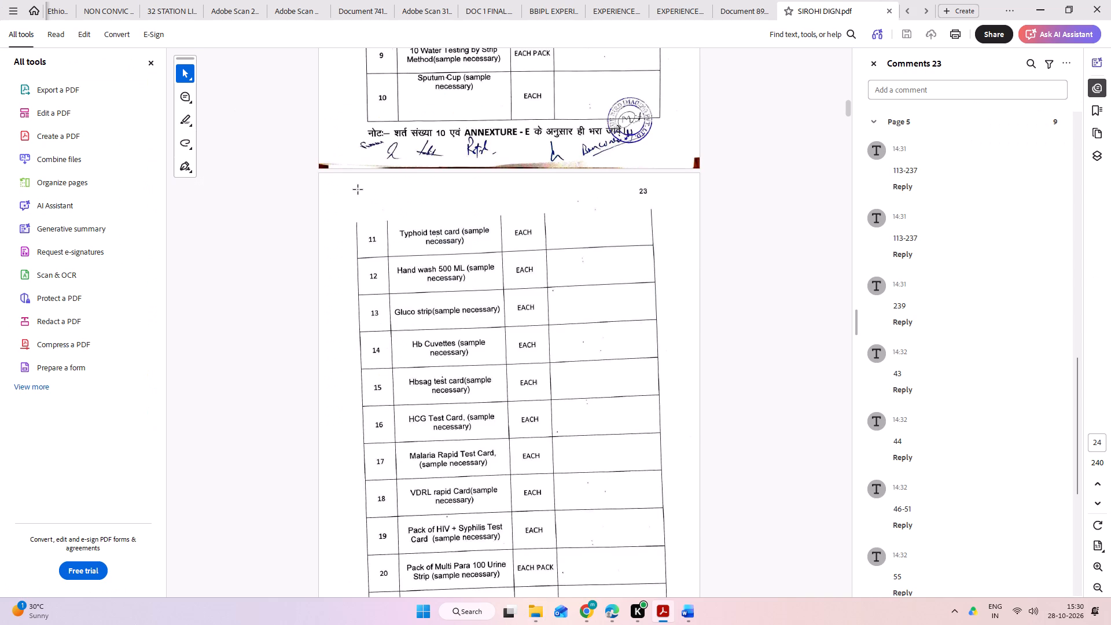
# Switch to File Explorer, pick up the SIROHI DIGN PDF in the CMHO Sirohi tender folder, and carry it towards another open window.
pyautogui.click(1036, 7)
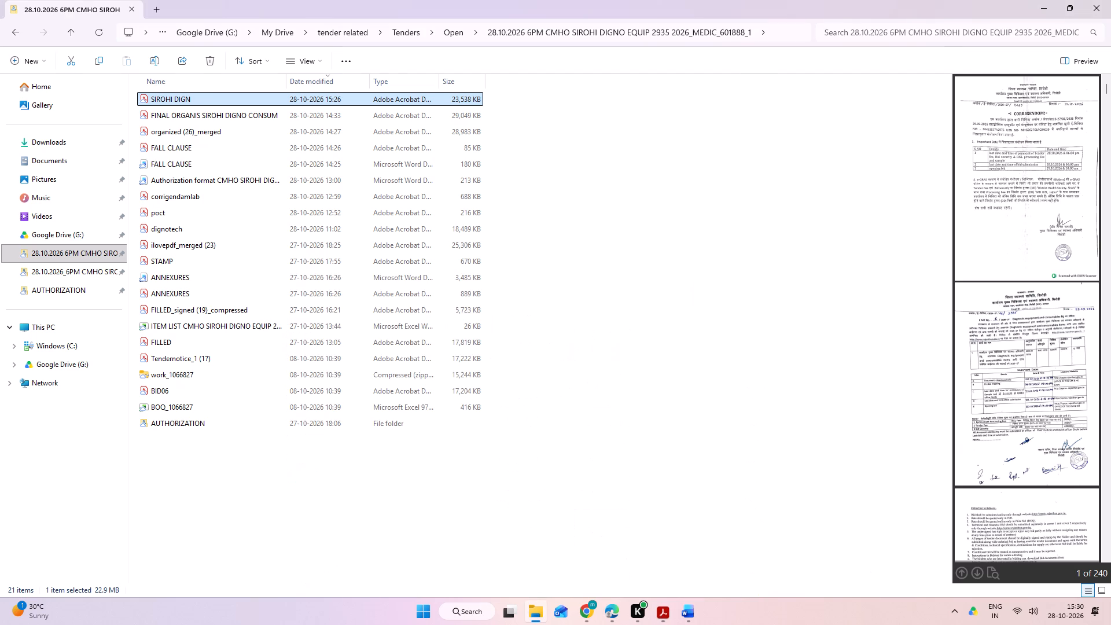
pyautogui.click(175, 98)
pyautogui.hotkey('alt', 'Tab')
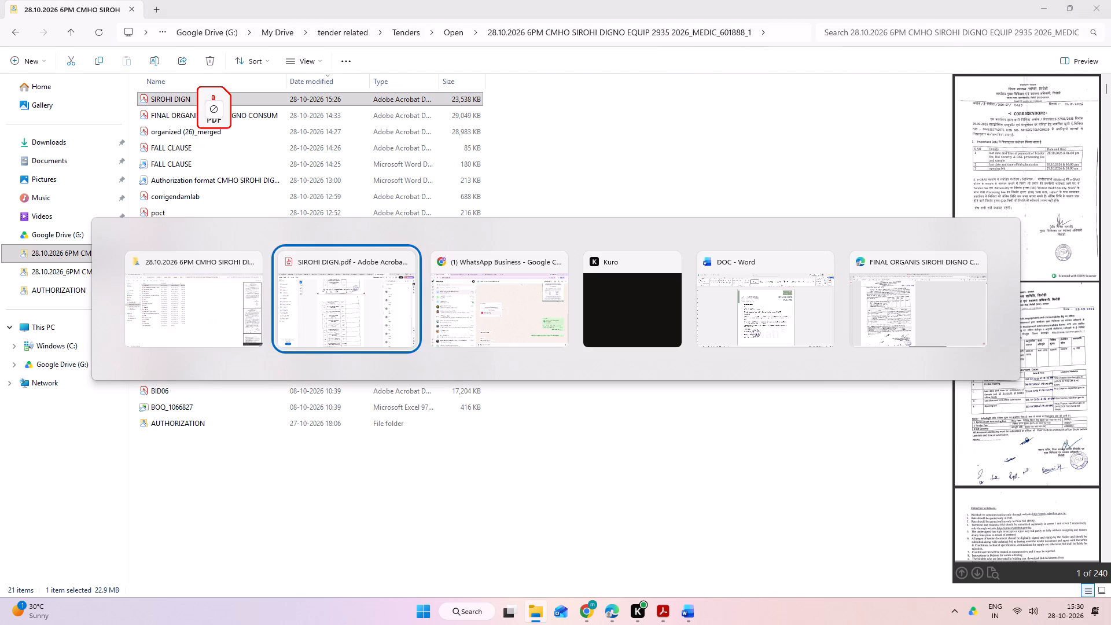